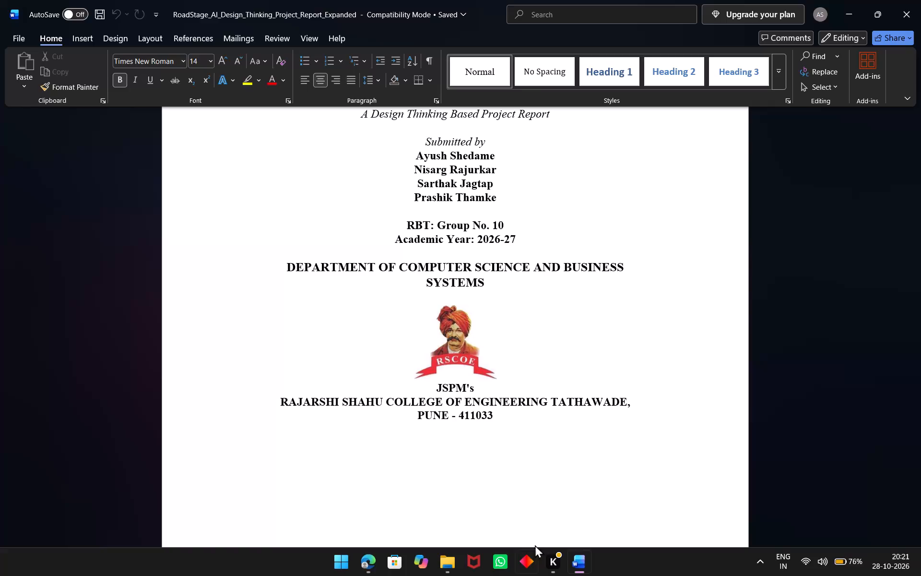
Insert a blank line below the CERTIFICATE heading on the certificate page.
scroll(472, 260, down, 4)
scroll(498, 280, up, 4)
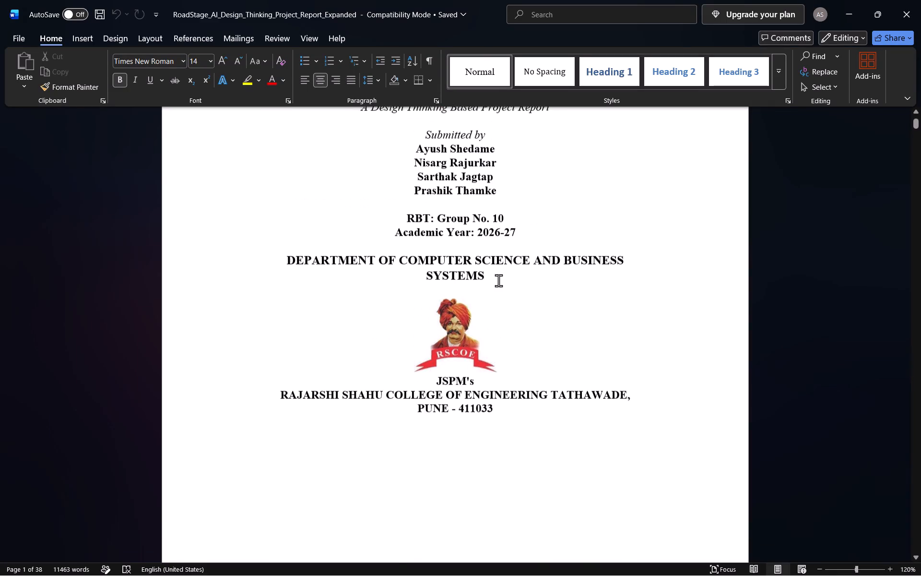
scroll(498, 280, up, 5)
scroll(501, 281, down, 2)
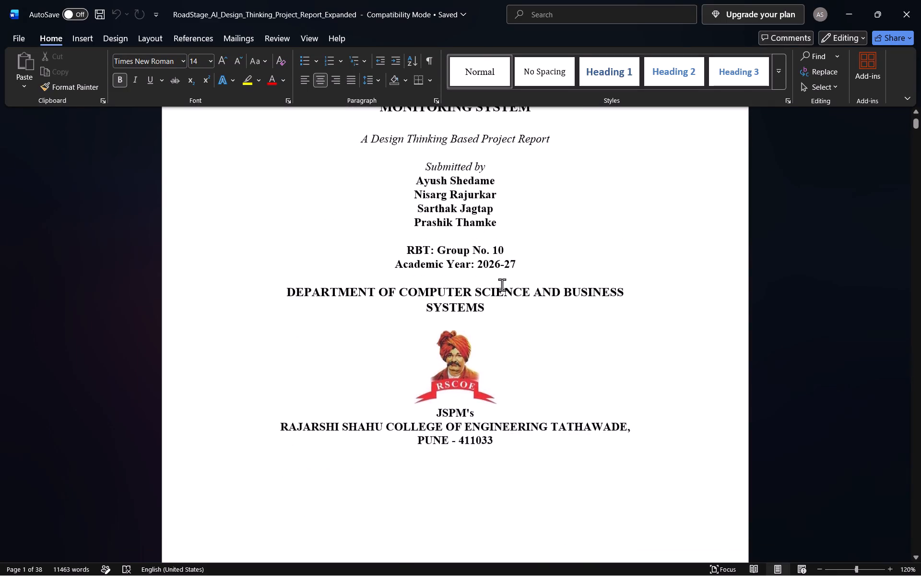
scroll(502, 287, down, 10)
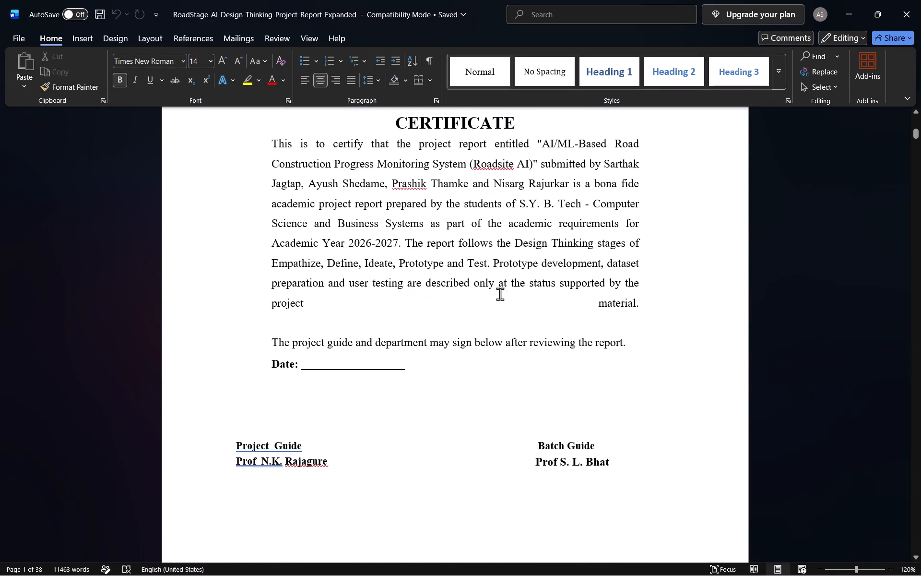
click(526, 127)
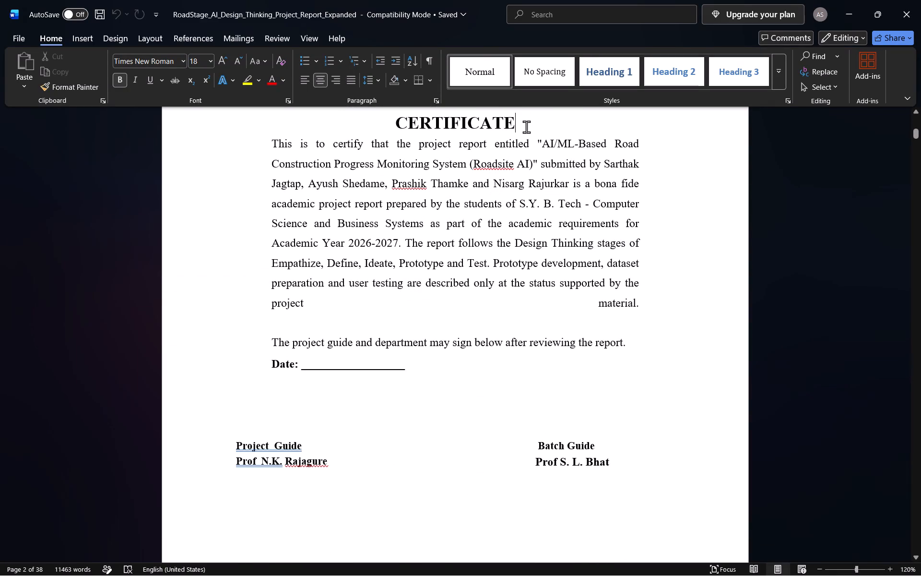
key(Return)
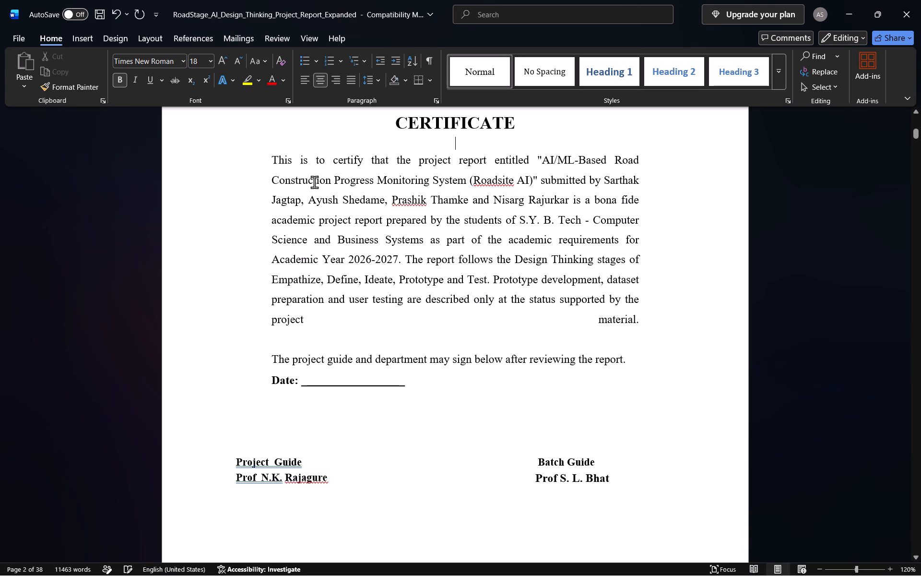
Set a left indent of 1.5 cm for the whole report, from the cover-page title to the end of Appendix C.
scroll(220, 177, up, 9)
scroll(263, 207, up, 13)
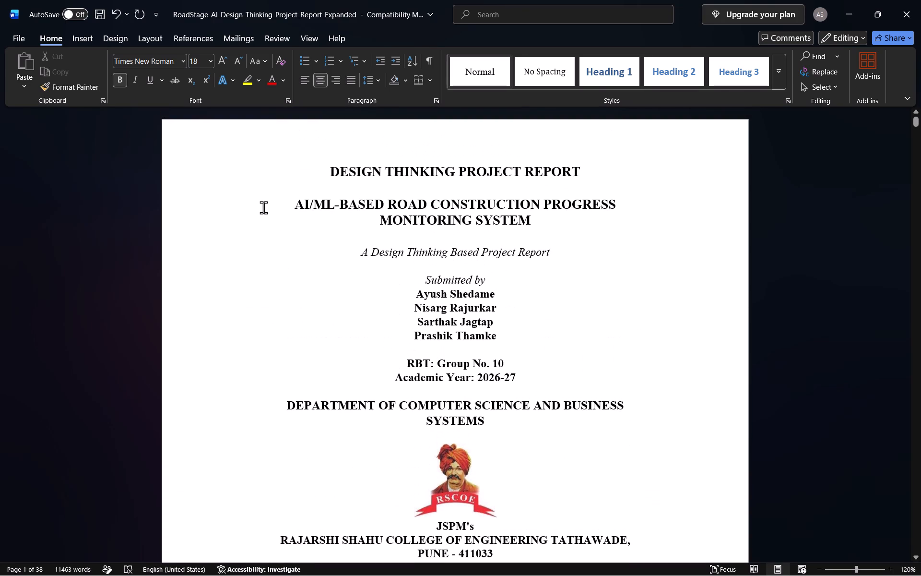
drag(200, 135, 261, 167)
click(261, 167)
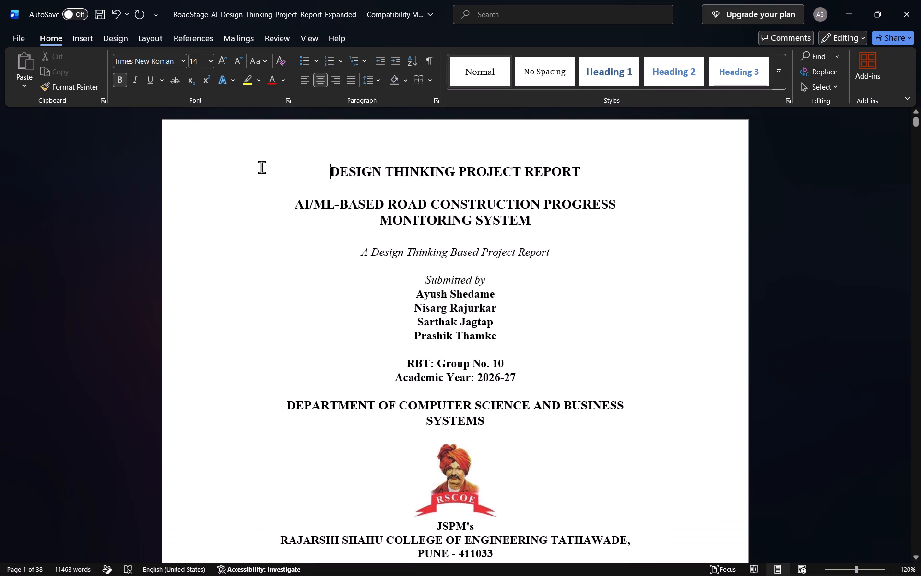
click(261, 167)
drag(261, 167, 643, 575)
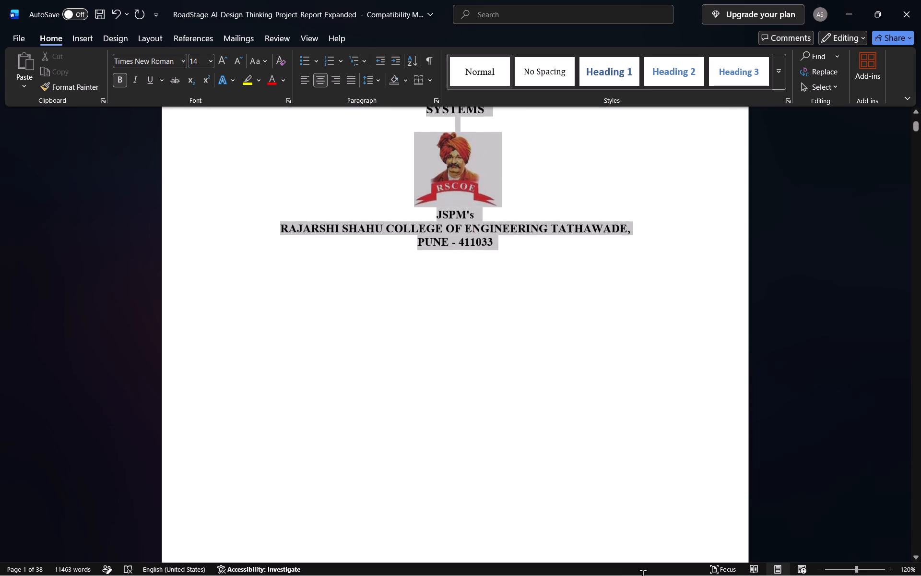
drag(643, 575, 556, 506)
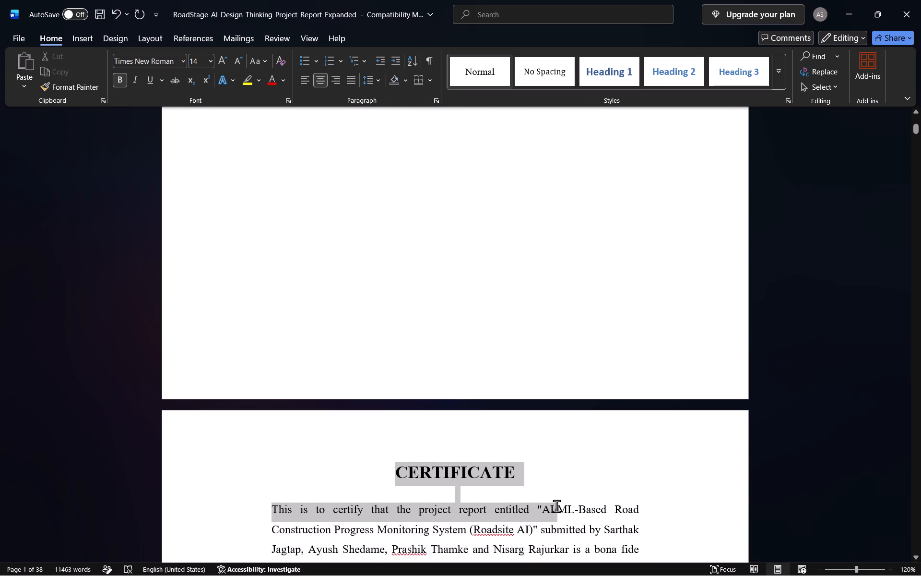
drag(556, 506, 571, 499)
scroll(571, 502, down, 12)
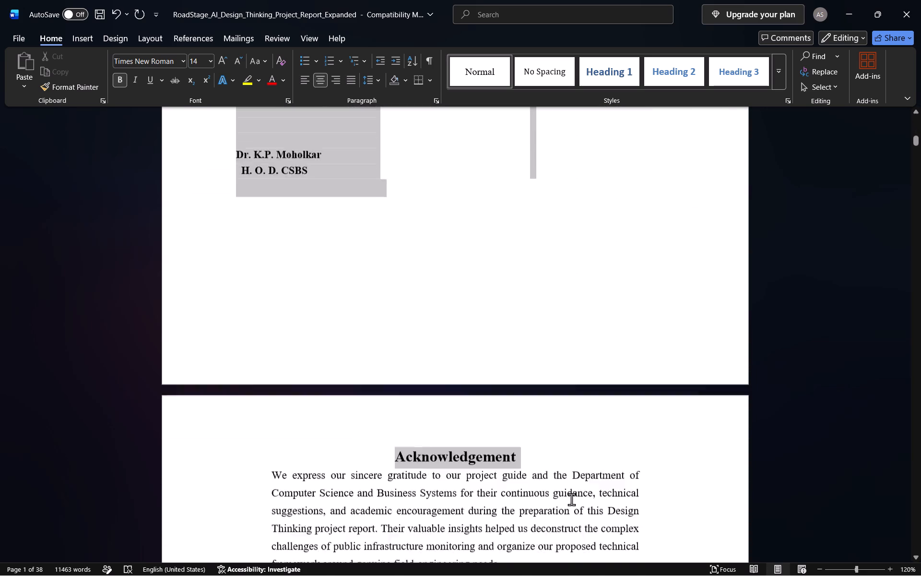
scroll(571, 499, down, 13)
drag(571, 499, 569, 487)
scroll(569, 487, down, 13)
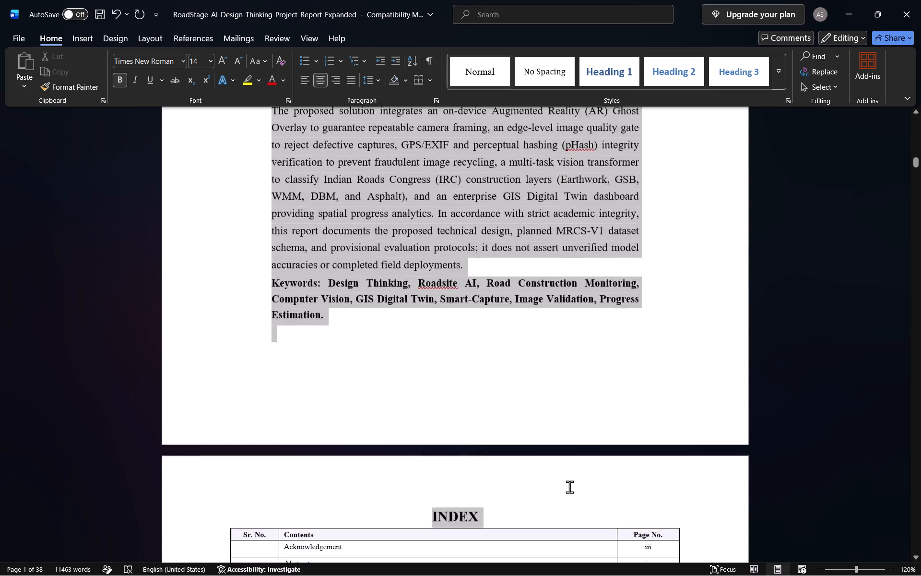
scroll(569, 487, down, 1)
drag(569, 487, 568, 484)
scroll(569, 487, down, 15)
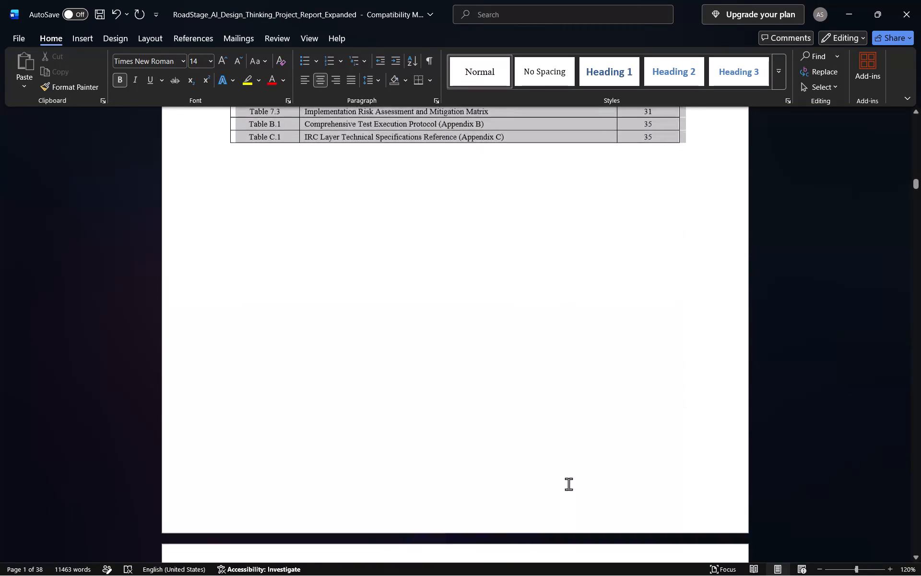
drag(568, 484, 566, 481)
scroll(568, 484, down, 18)
scroll(566, 482, down, 10)
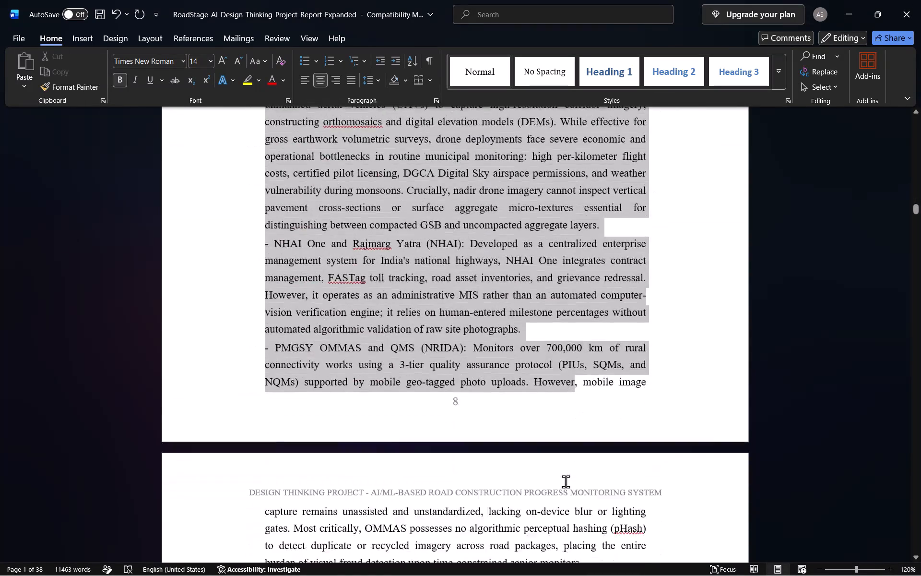
drag(566, 481, 568, 478)
scroll(565, 481, down, 5)
scroll(565, 481, down, 18)
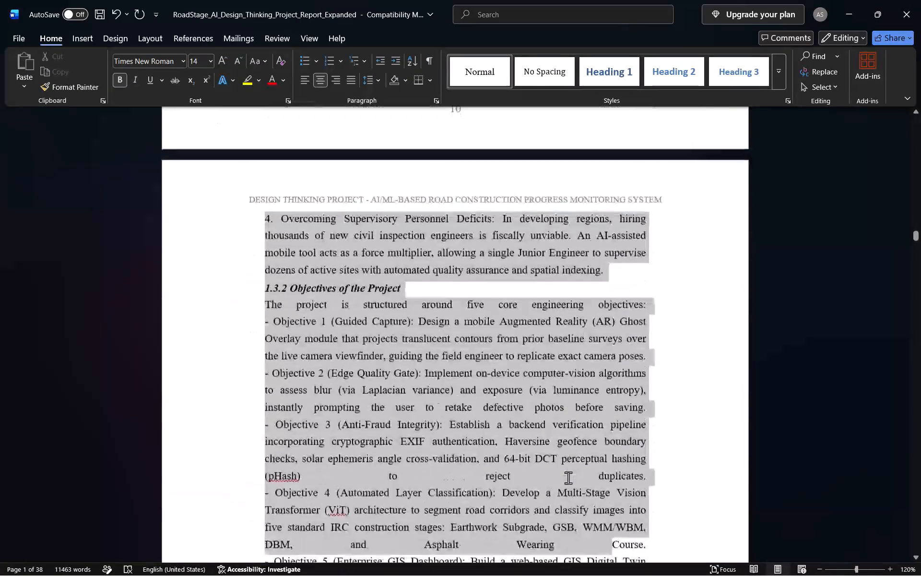
drag(568, 478, 563, 474)
scroll(568, 478, down, 16)
scroll(568, 483, down, 13)
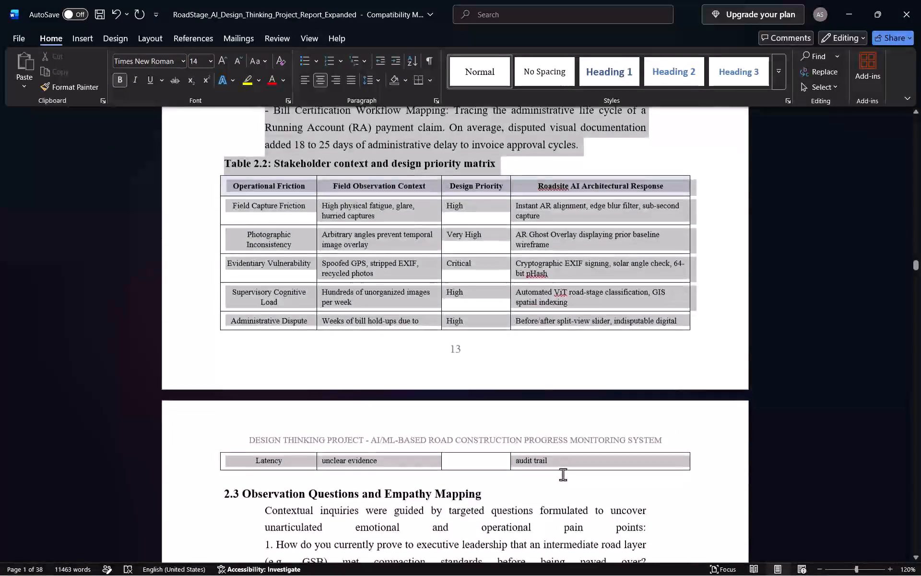
drag(563, 474, 514, 575)
scroll(563, 474, down, 13)
scroll(512, 575, down, 3)
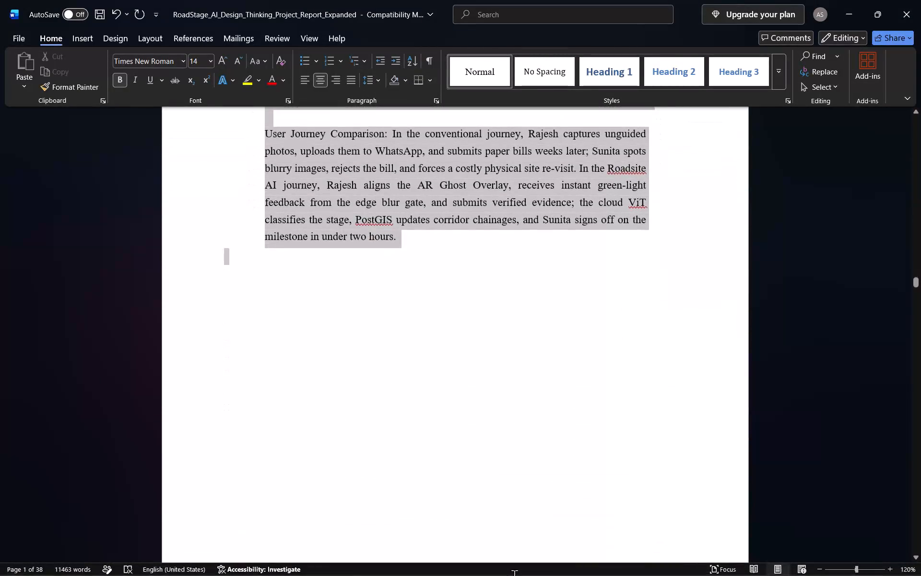
scroll(514, 575, down, 8)
drag(514, 575, 916, 575)
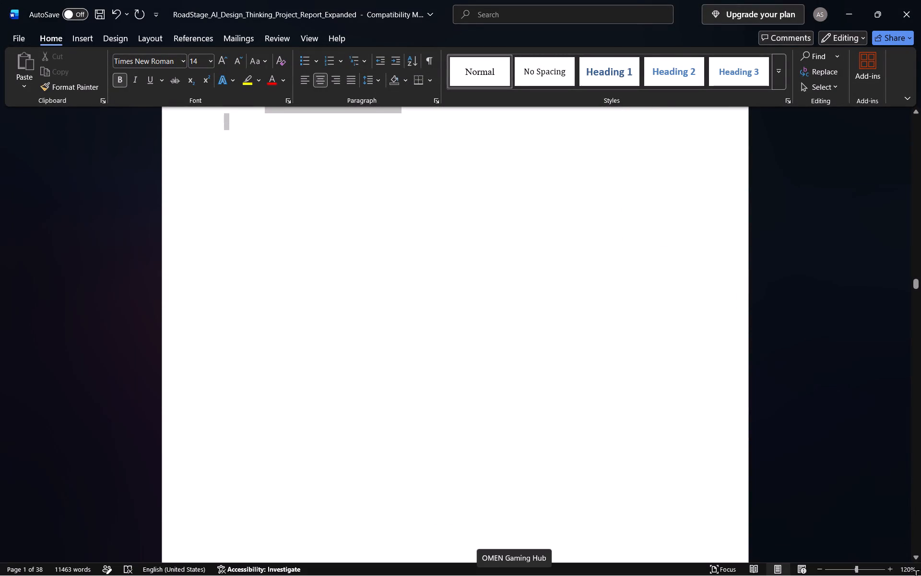
drag(916, 575, 497, 524)
scroll(496, 534, down, 20)
right_click(497, 524)
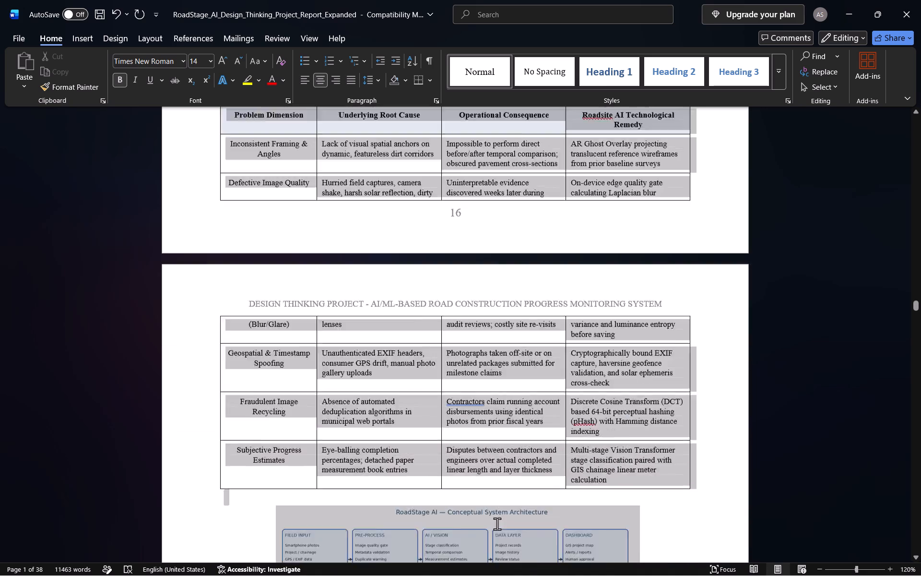
drag(497, 524, 518, 526)
scroll(497, 518, down, 18)
right_click(494, 509)
scroll(496, 515, down, 19)
scroll(505, 513, down, 7)
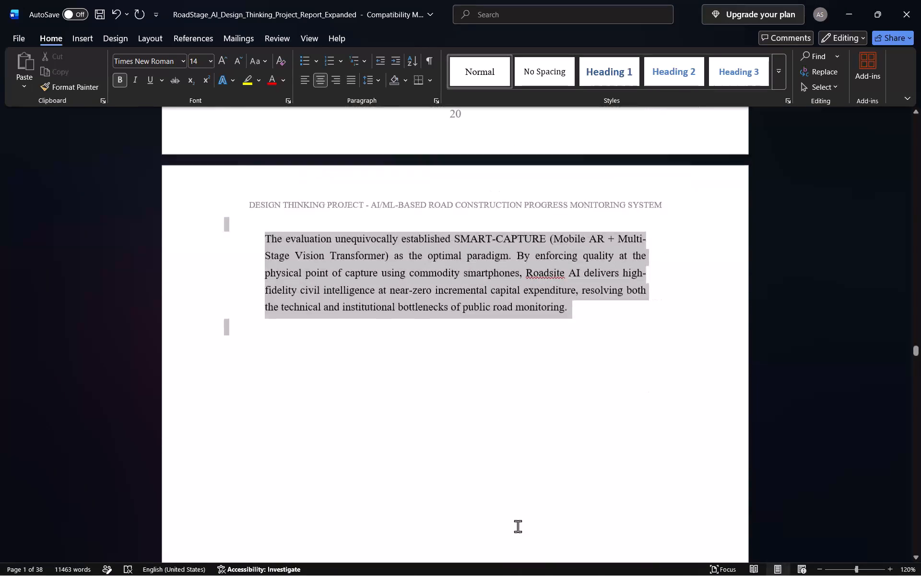
drag(518, 526, 511, 526)
scroll(520, 520, down, 19)
scroll(515, 516, down, 17)
scroll(510, 519, down, 7)
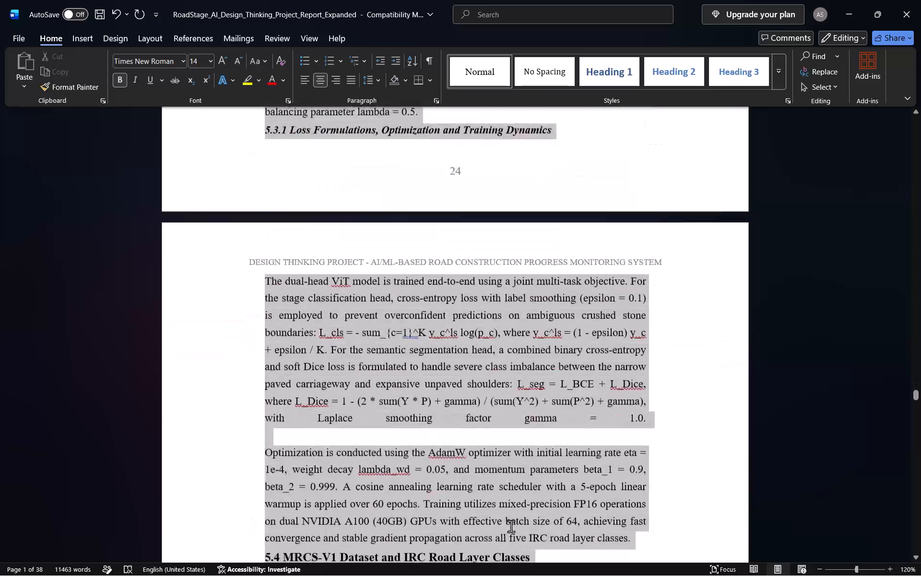
drag(511, 526, 484, 505)
scroll(500, 518, down, 20)
scroll(500, 518, down, 20)
scroll(500, 518, down, 17)
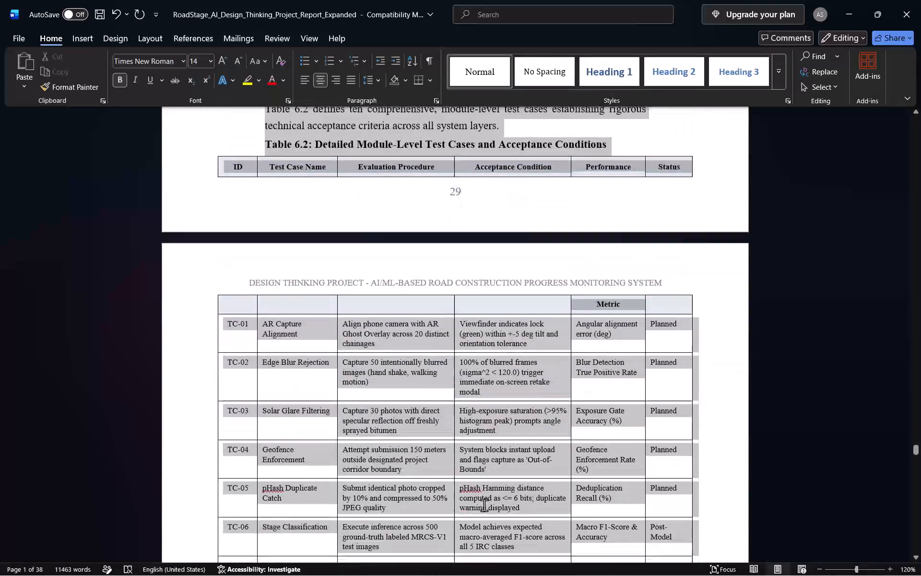
scroll(484, 505, down, 4)
drag(484, 505, 474, 491)
scroll(471, 492, down, 17)
scroll(465, 484, down, 12)
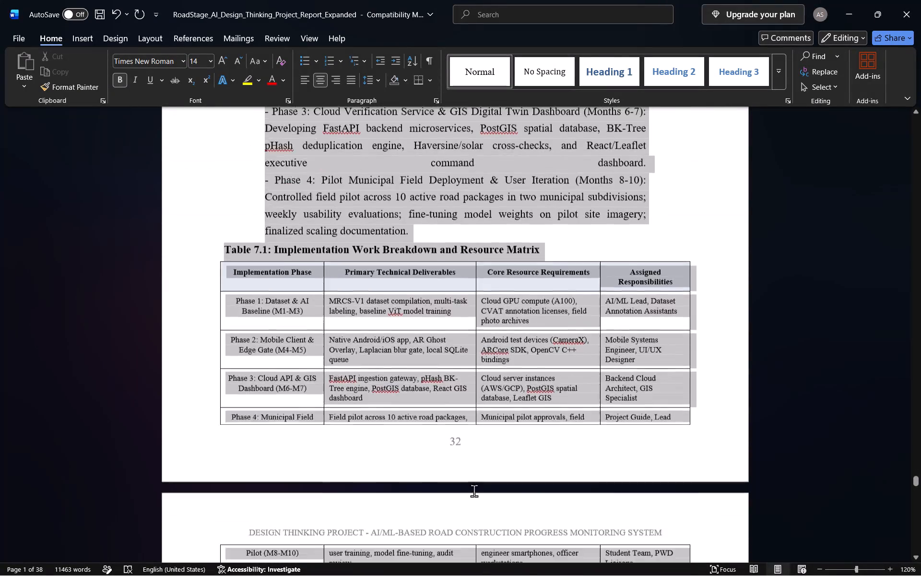
drag(474, 491, 481, 484)
scroll(476, 488, down, 7)
right_click(477, 489)
scroll(477, 488, down, 20)
scroll(477, 488, down, 15)
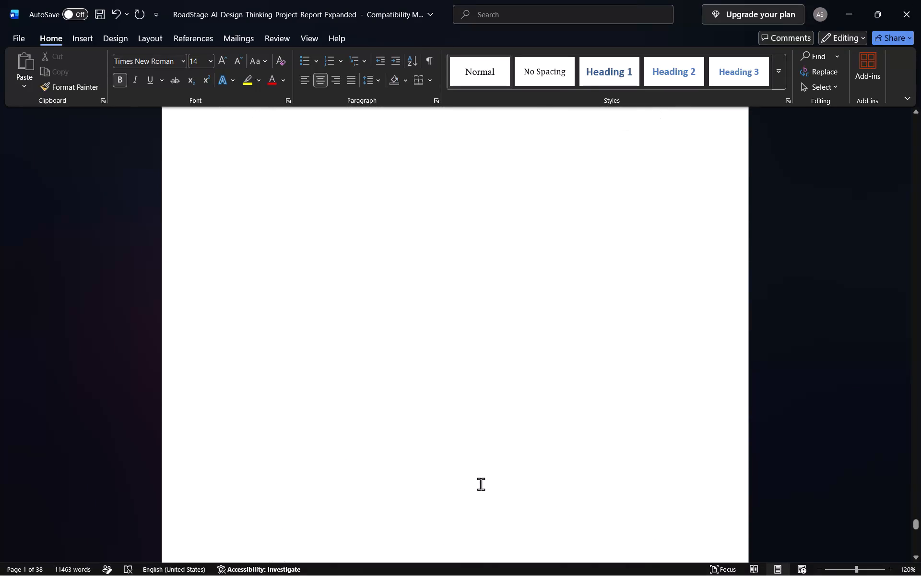
scroll(481, 484, down, 1)
drag(481, 484, 481, 485)
scroll(484, 487, down, 14)
scroll(485, 485, down, 16)
right_click(482, 487)
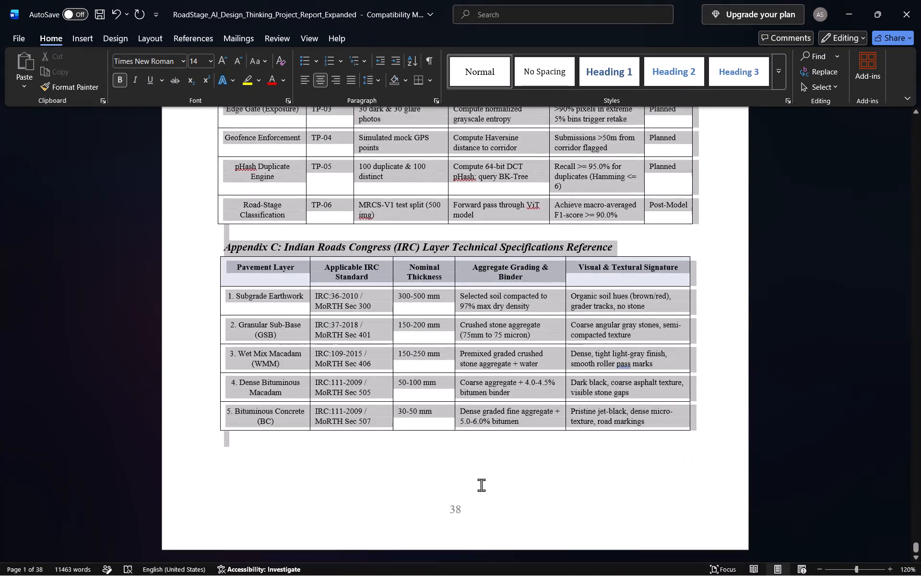
drag(481, 485, 488, 486)
click(145, 36)
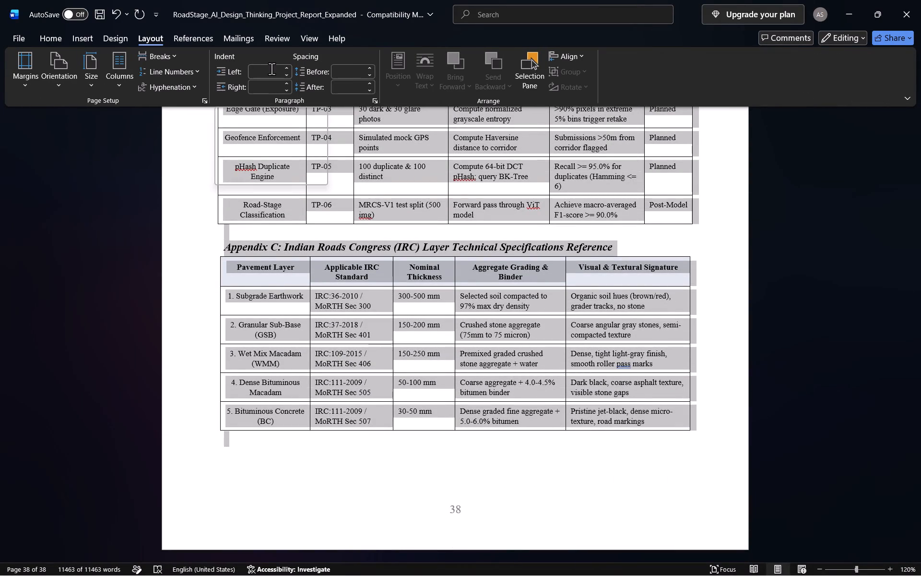
click(272, 69)
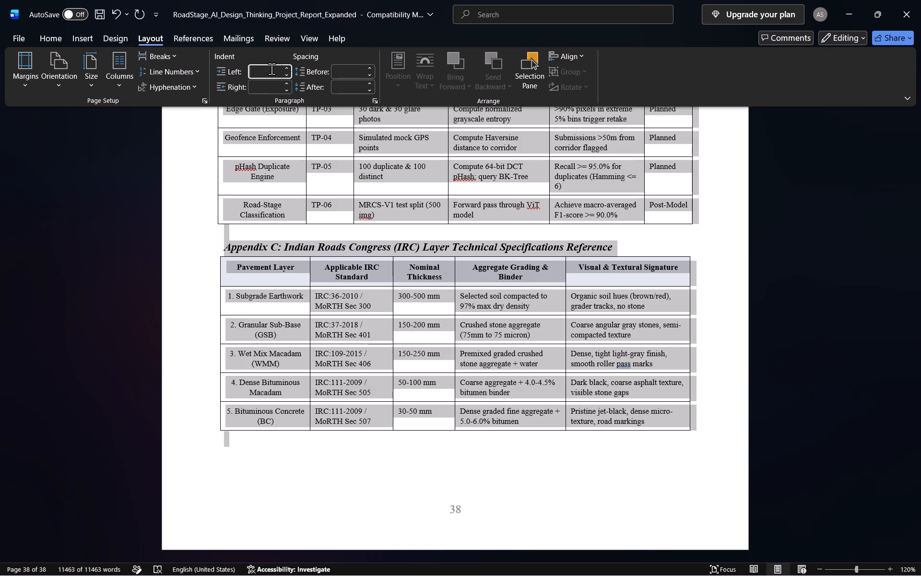
text(1.5)
key(Return)
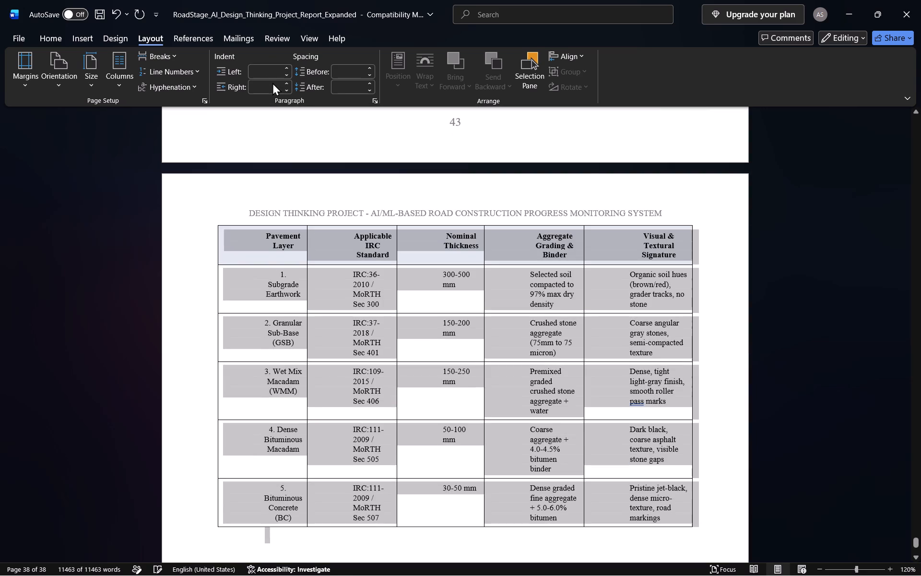
Set the right indent of the whole selected report to 1 cm.
click(266, 85)
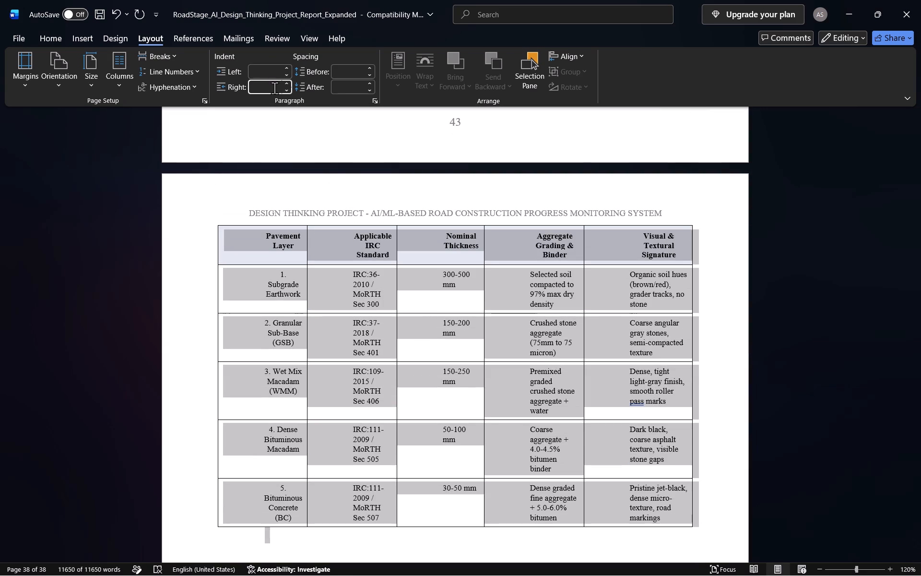
key(1)
key(Return)
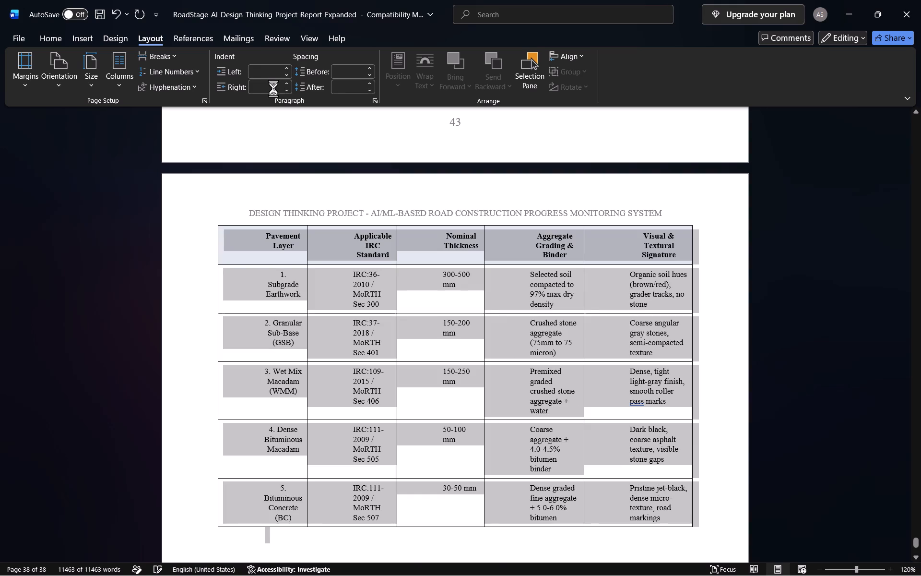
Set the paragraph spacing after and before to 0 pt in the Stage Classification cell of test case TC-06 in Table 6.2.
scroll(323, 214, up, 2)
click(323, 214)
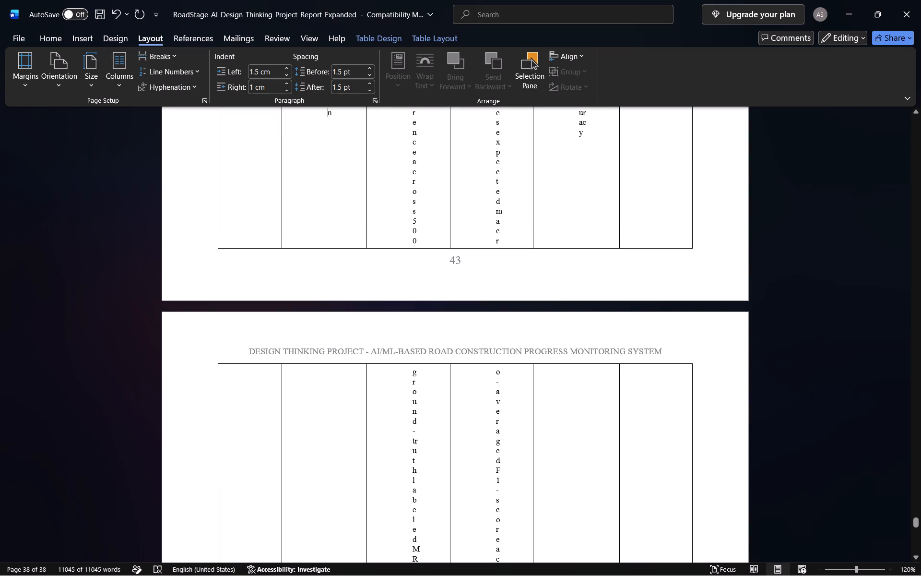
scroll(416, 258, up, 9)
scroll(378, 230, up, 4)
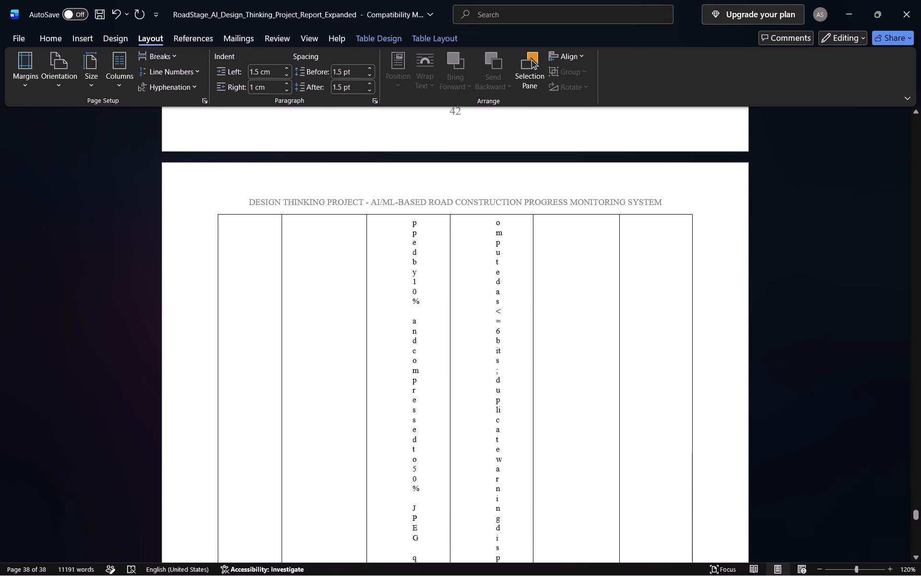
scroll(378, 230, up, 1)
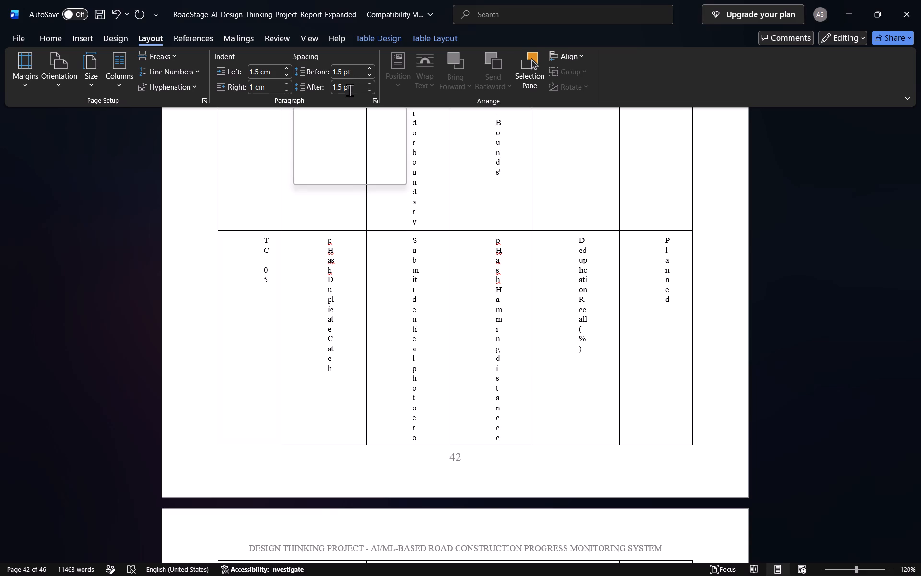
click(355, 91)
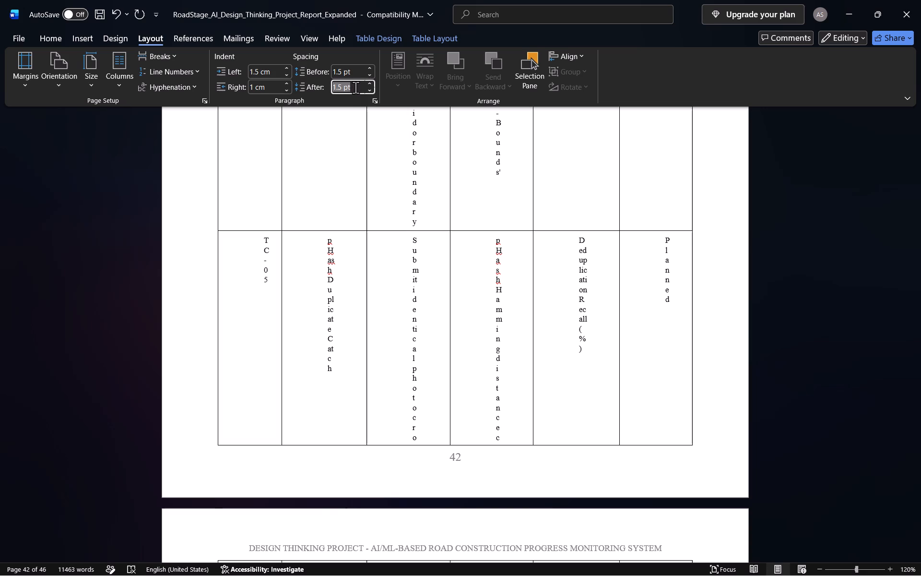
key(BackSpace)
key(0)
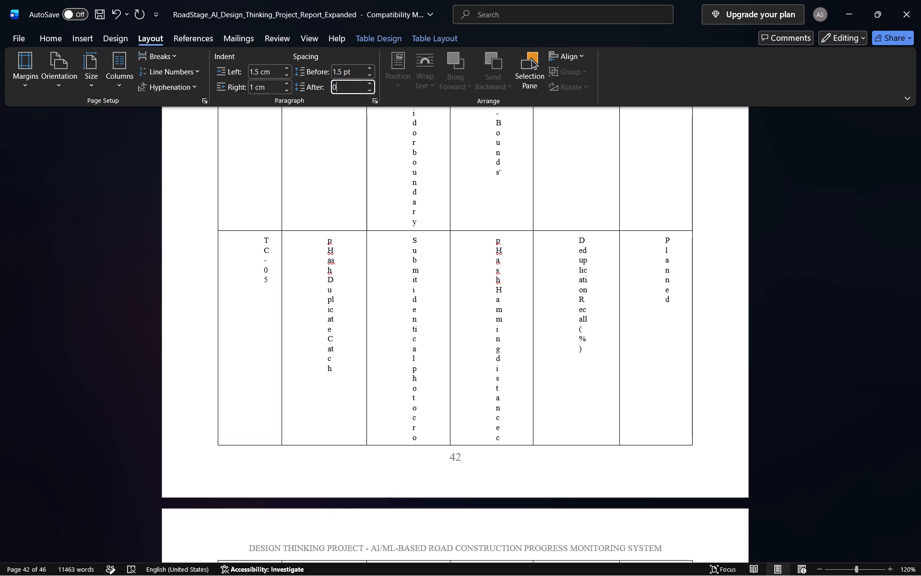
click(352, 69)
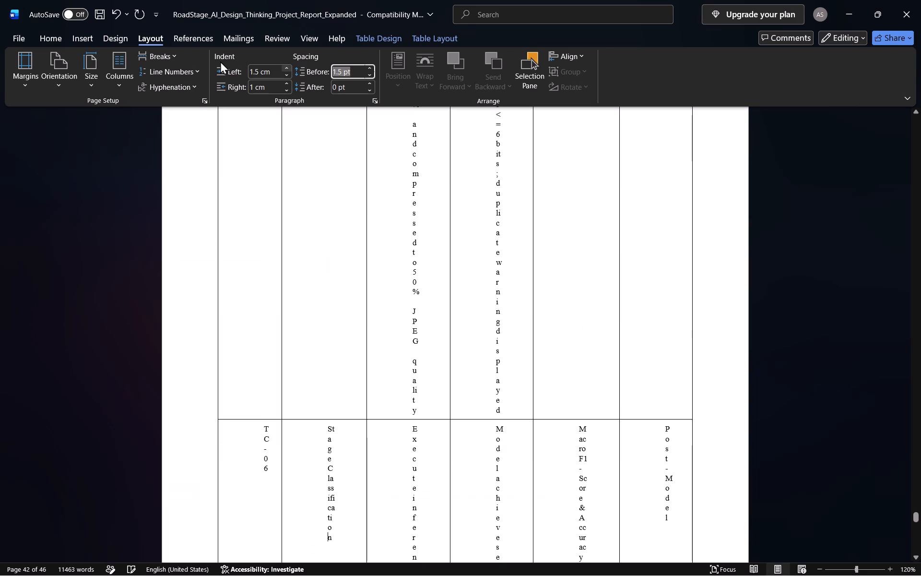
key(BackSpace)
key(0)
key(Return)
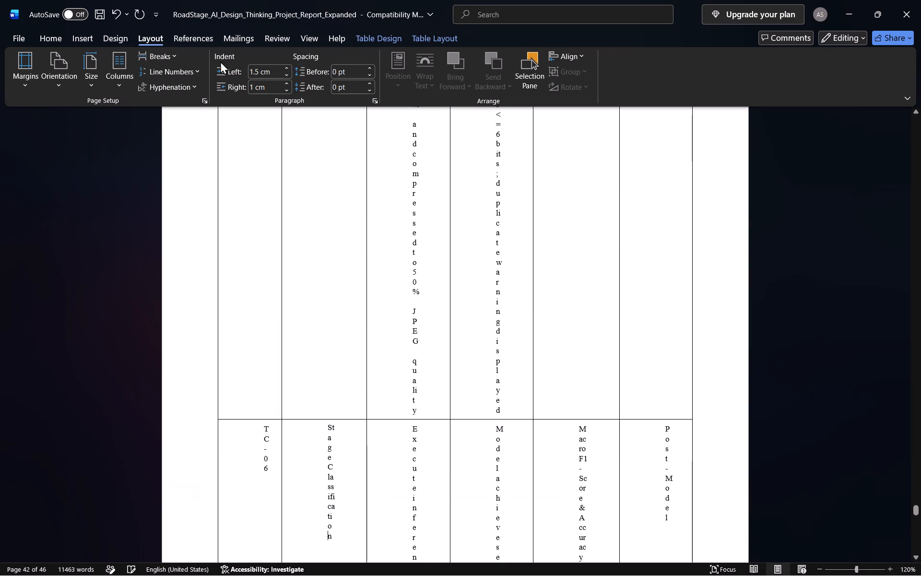
Undo the cell spacing changes, the whole-report left and right indents, and the blank line below the CERTIFICATE heading.
shift+scroll(566, 338, up, 7)
scroll(566, 338, up, 15)
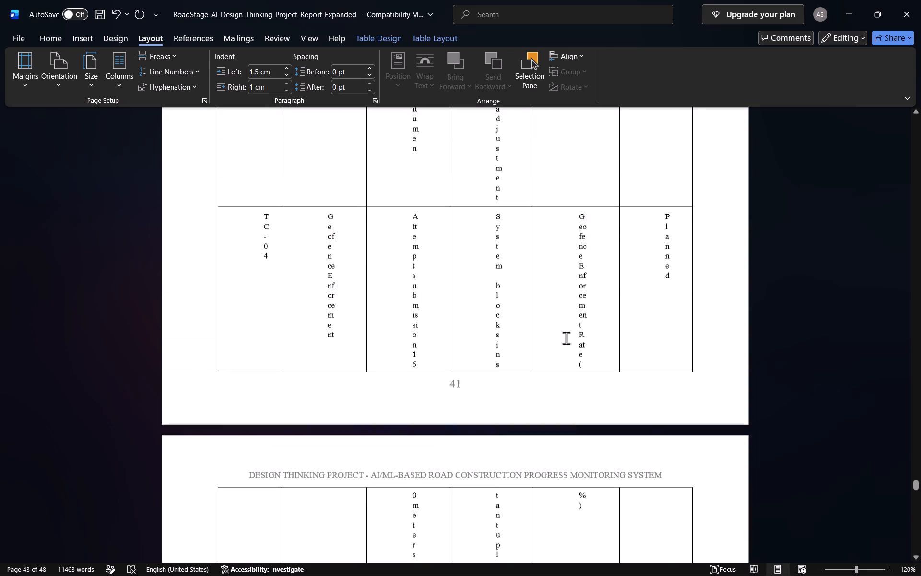
scroll(566, 338, up, 20)
scroll(566, 338, up, 13)
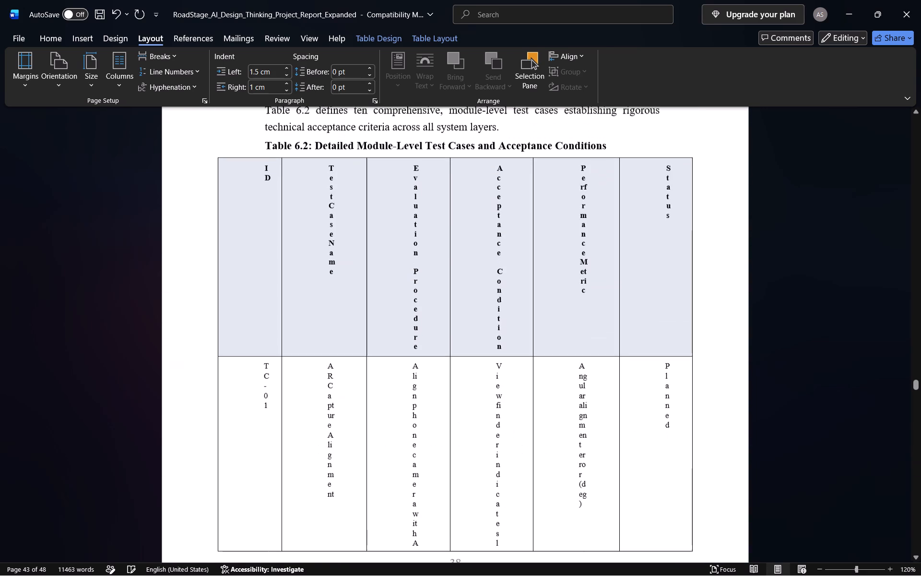
key(ctrl+z)
key(ctrl+z)
key(ctrl+z)
key(ctrl+z)
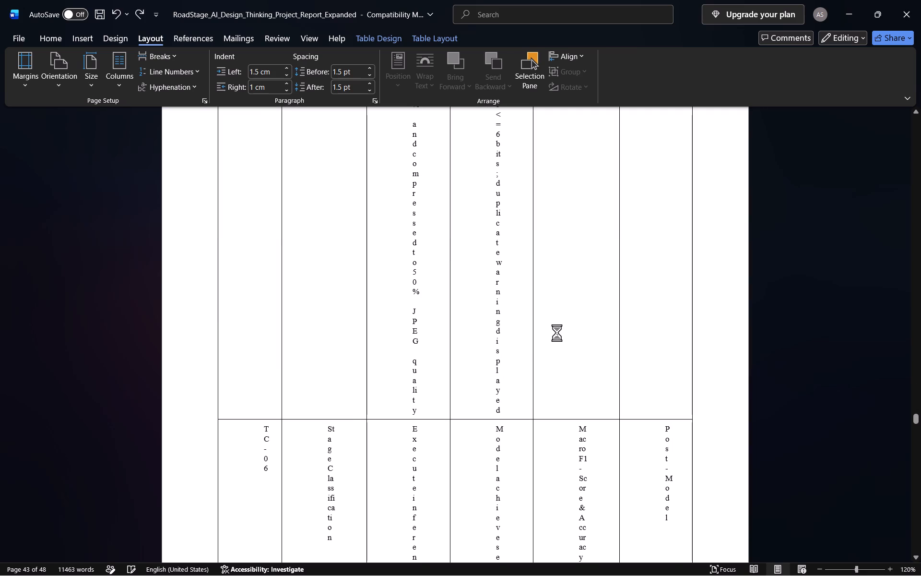
key(ctrl+z)
ctrl+click(540, 322)
key(ctrl+z)
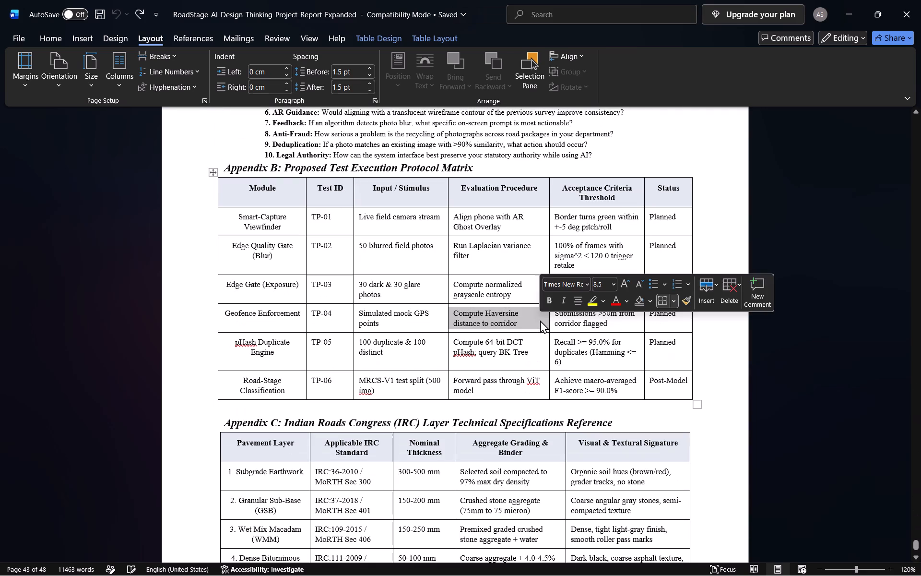
key(ctrl+z)
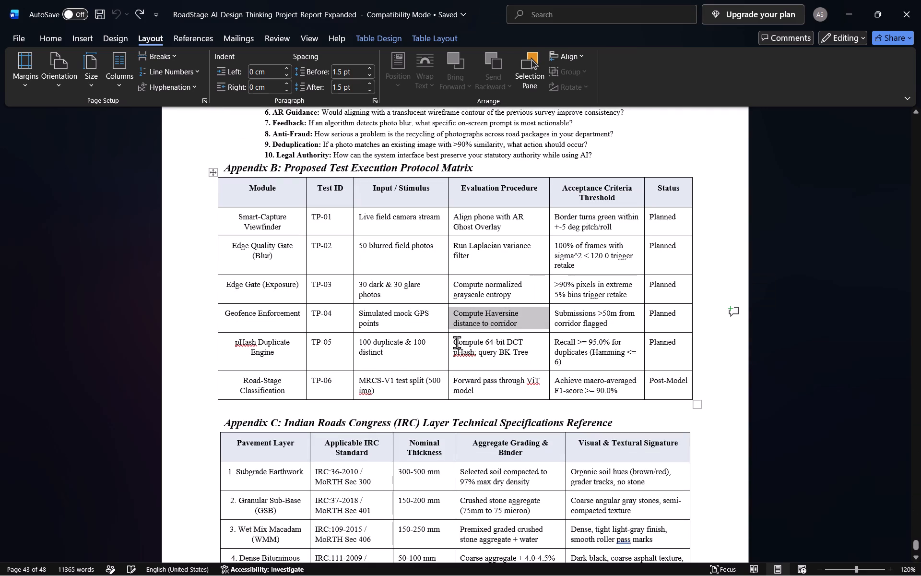
Review the report's layout from the cover page through the certificate and index pages to the start of Chapter 1.
scroll(457, 342, up, 9)
scroll(520, 323, up, 16)
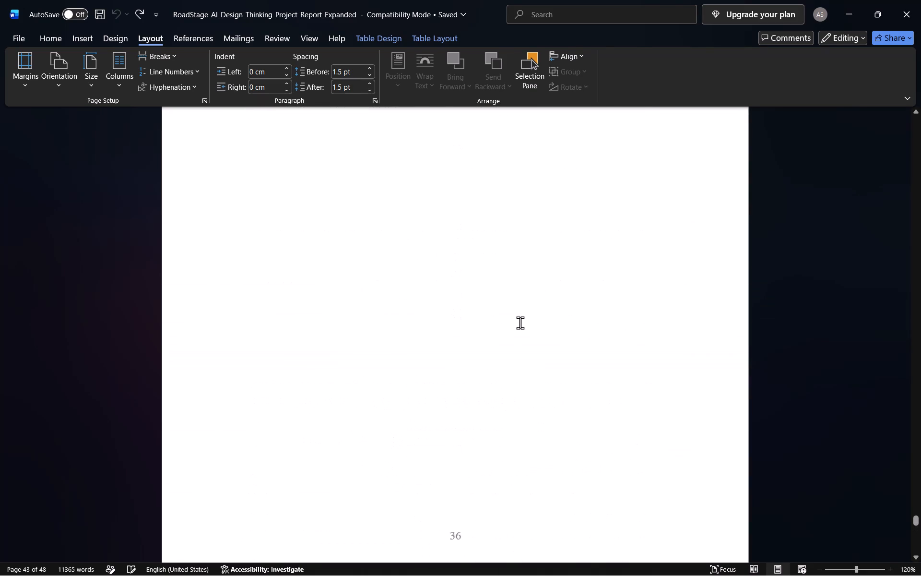
scroll(520, 323, up, 1)
drag(918, 515, 920, 0)
scroll(449, 320, down, 4)
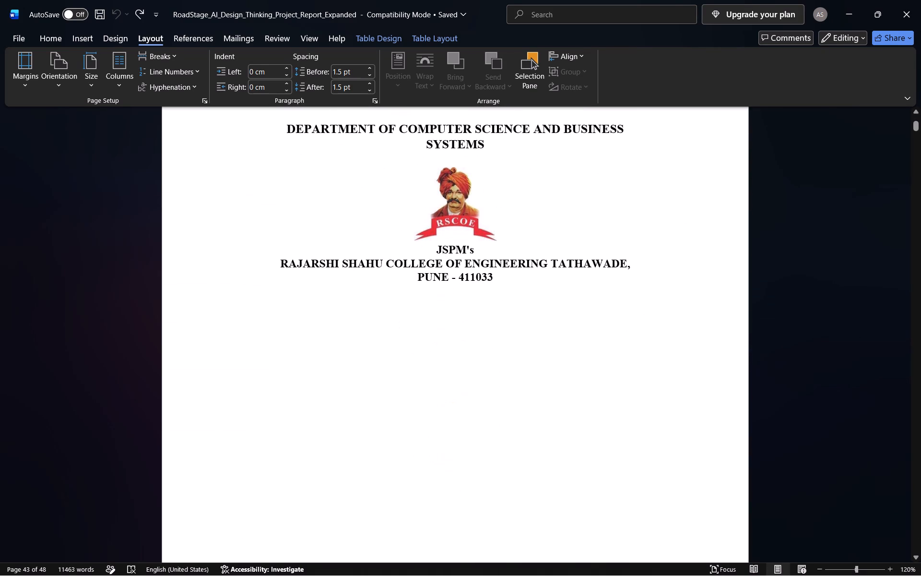
scroll(446, 314, down, 3)
scroll(473, 261, down, 4)
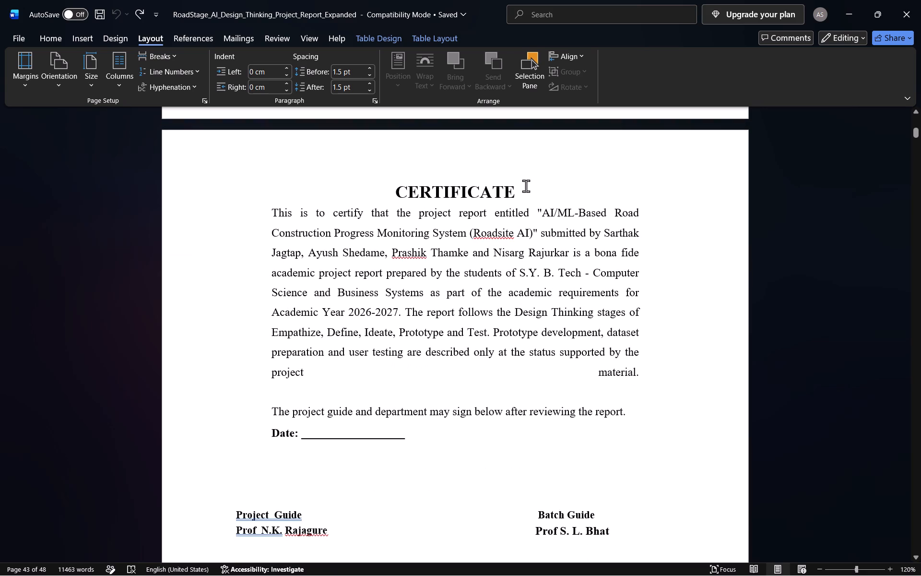
click(526, 186)
click(526, 195)
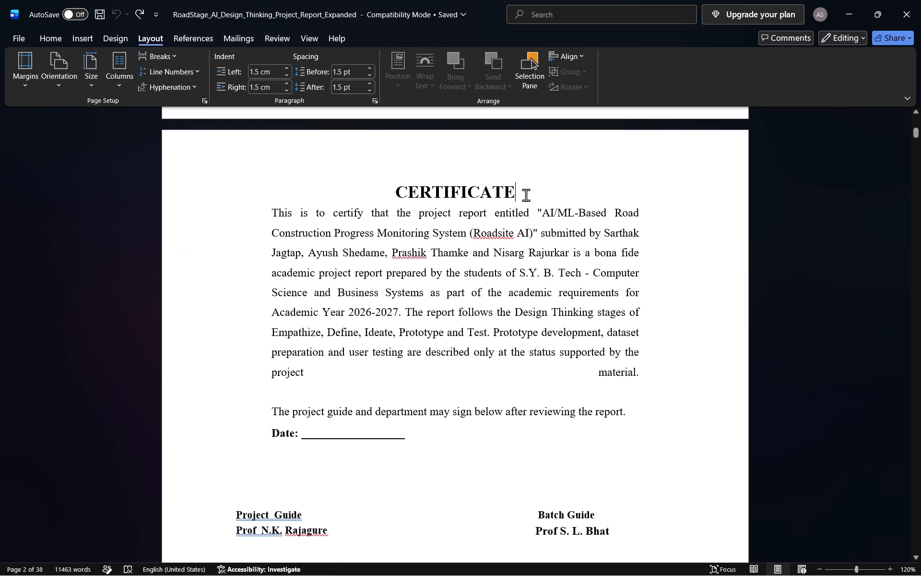
click(81, 36)
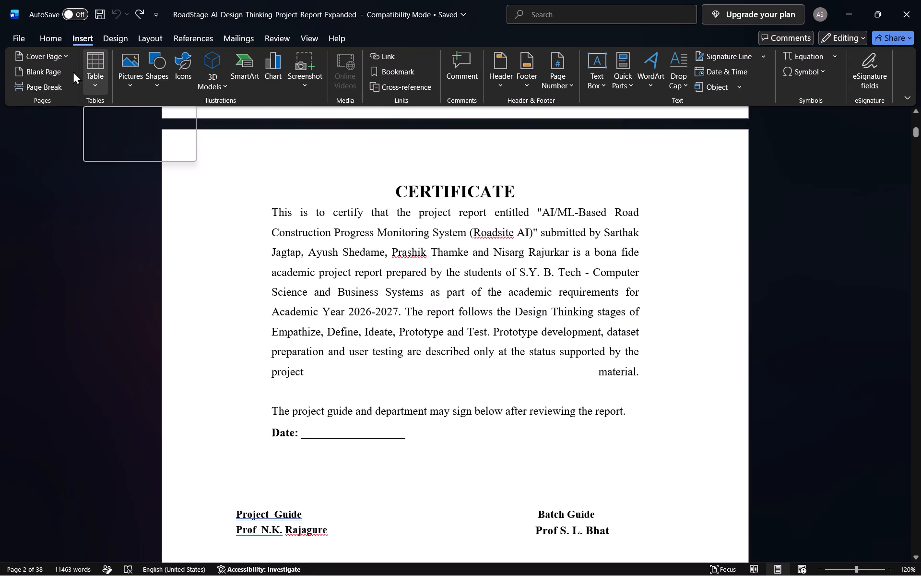
scroll(455, 176, up, 3)
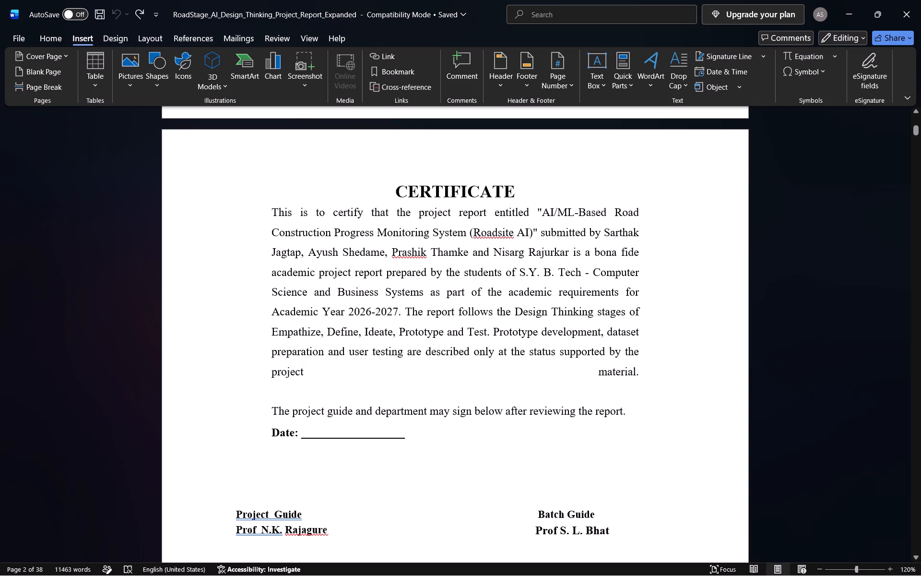
scroll(531, 233, up, 7)
scroll(531, 234, down, 13)
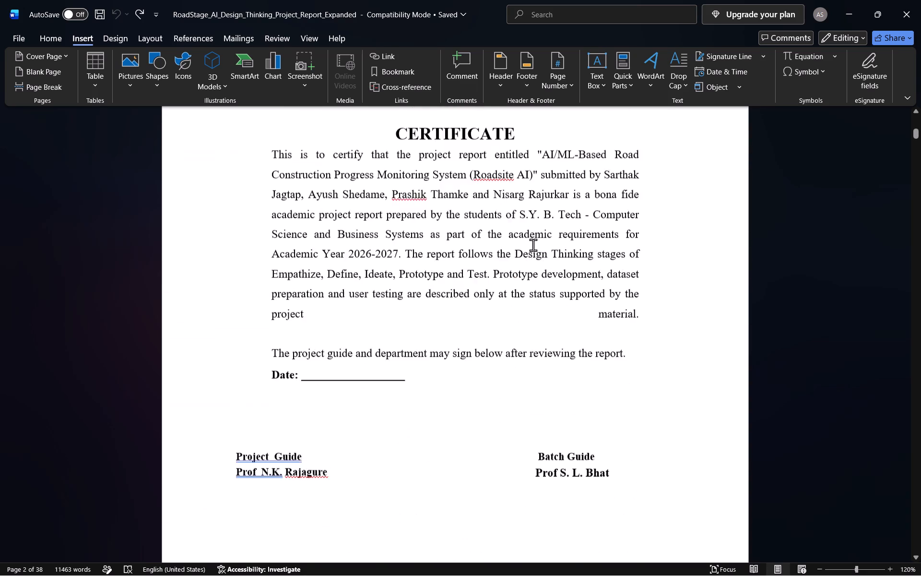
scroll(533, 245, down, 7)
scroll(513, 303, down, 20)
scroll(513, 303, down, 4)
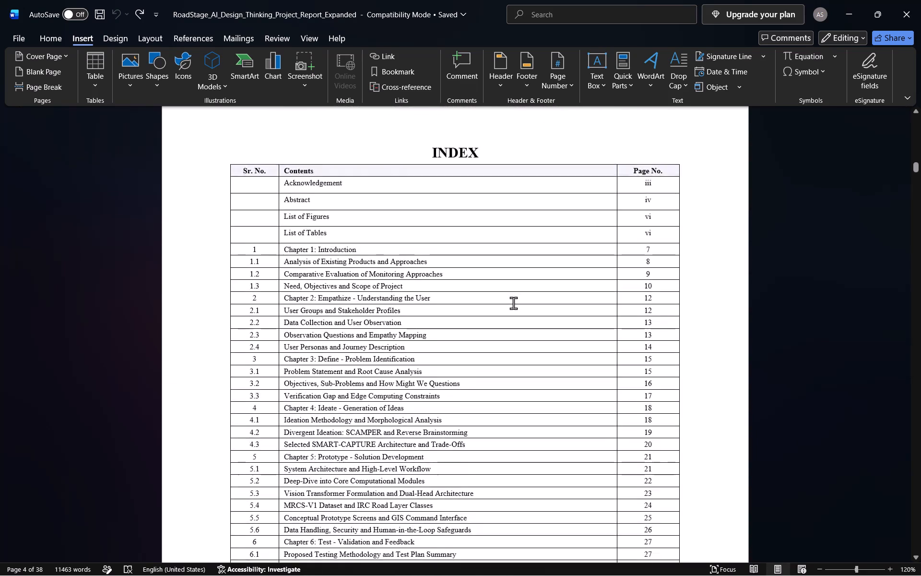
scroll(513, 303, down, 17)
scroll(513, 303, down, 4)
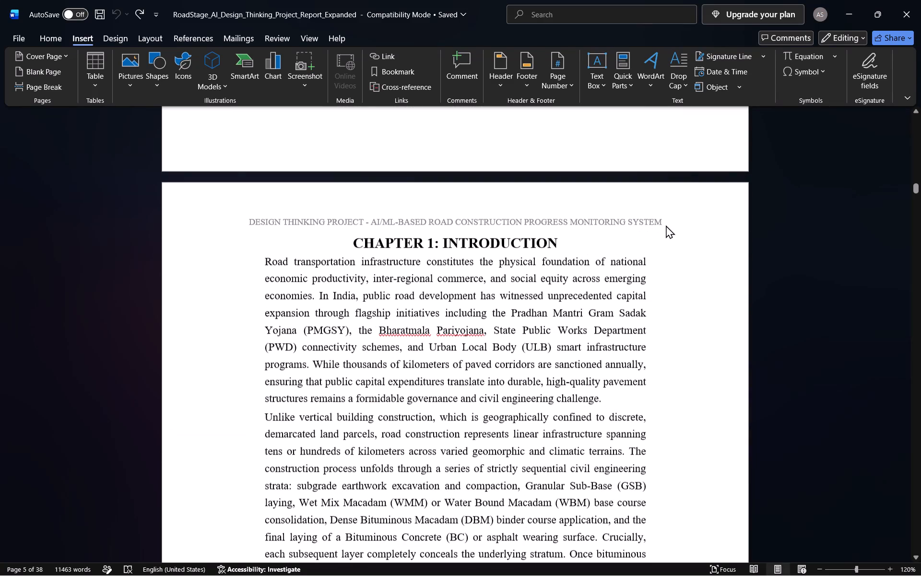
Open the Section 4 page header on the Chapter 1 page and change its centred text to left alignment.
drag(666, 225, 625, 221)
click(659, 217)
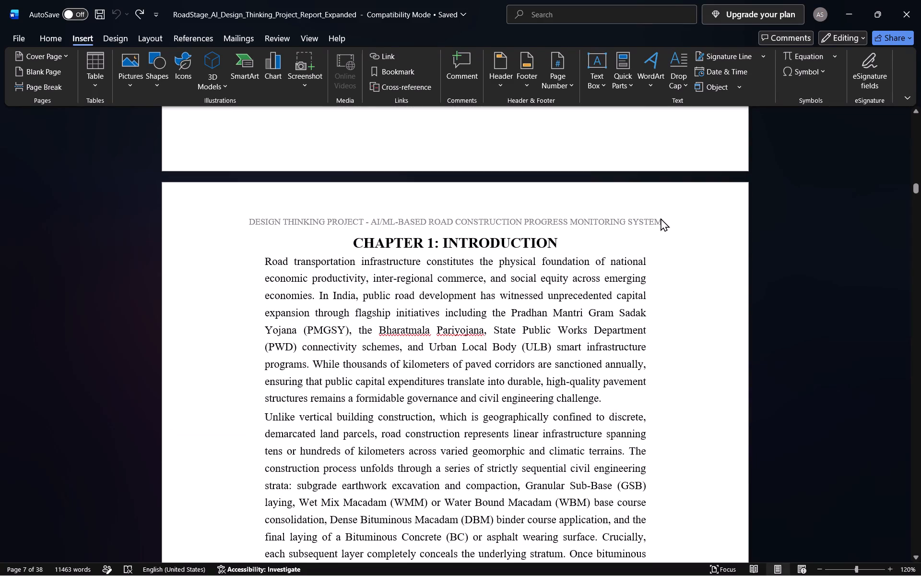
double_click(661, 218)
drag(660, 218, 603, 220)
click(652, 219)
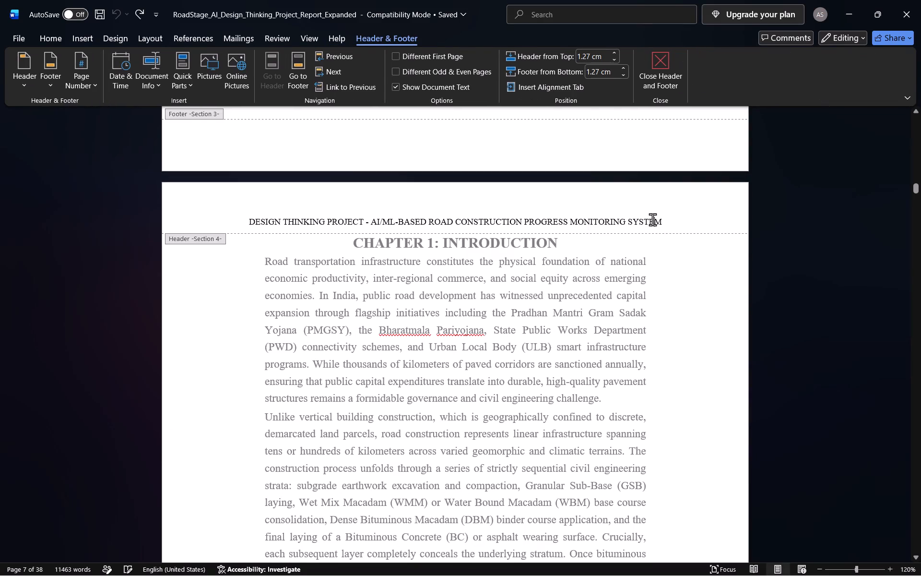
click(248, 219)
key(BackSpace)
key(BackSpace)
key(BackSpace)
key(BackSpace)
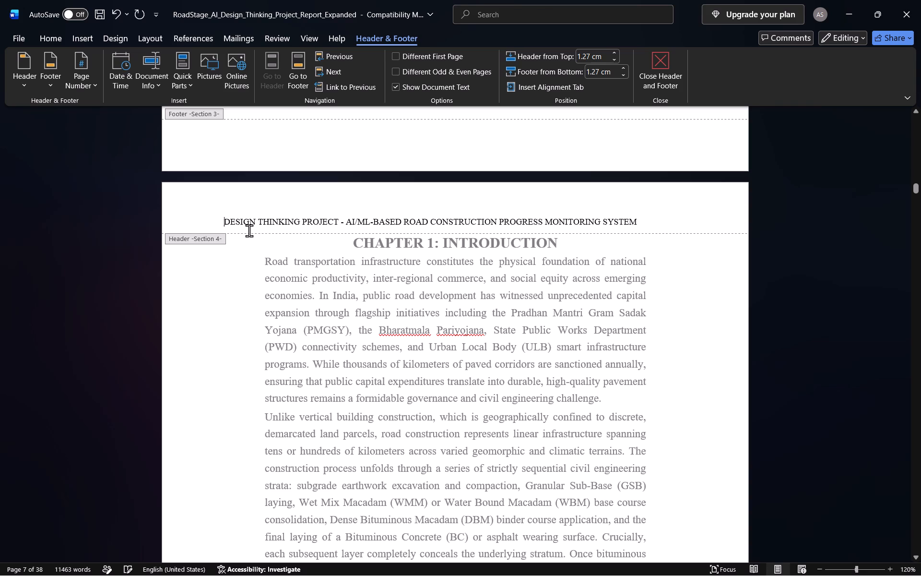
key(BackSpace)
key(BackSpace)
key(BackSpace)
key(BackSpace)
click(306, 254)
Insert three blank lines below the project title text in the Section 4 header.
click(668, 228)
click(645, 218)
key(Return)
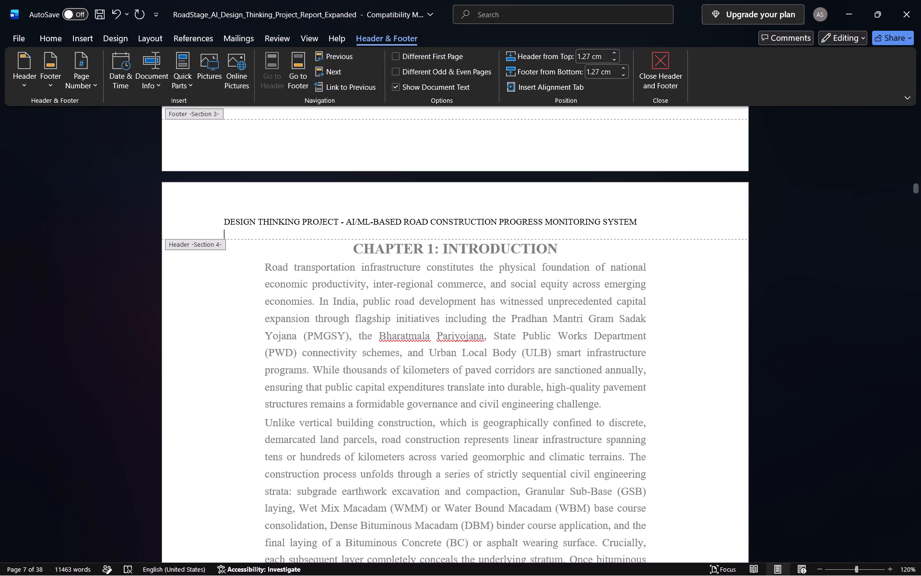
key(Return)
key(Return)
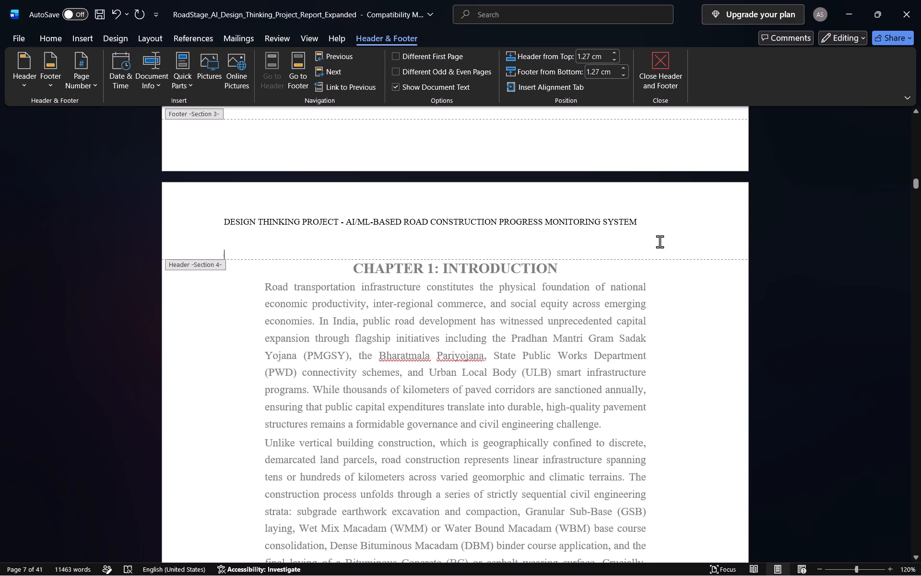
Delete the header text "DESIGN THINKING PROJECT - AI/ML-BASED ROAD CONSTRUCTION PROGRESS MONITORING SYSTEM" from the Section 4 header.
click(647, 225)
drag(647, 225, 537, 216)
click(537, 216)
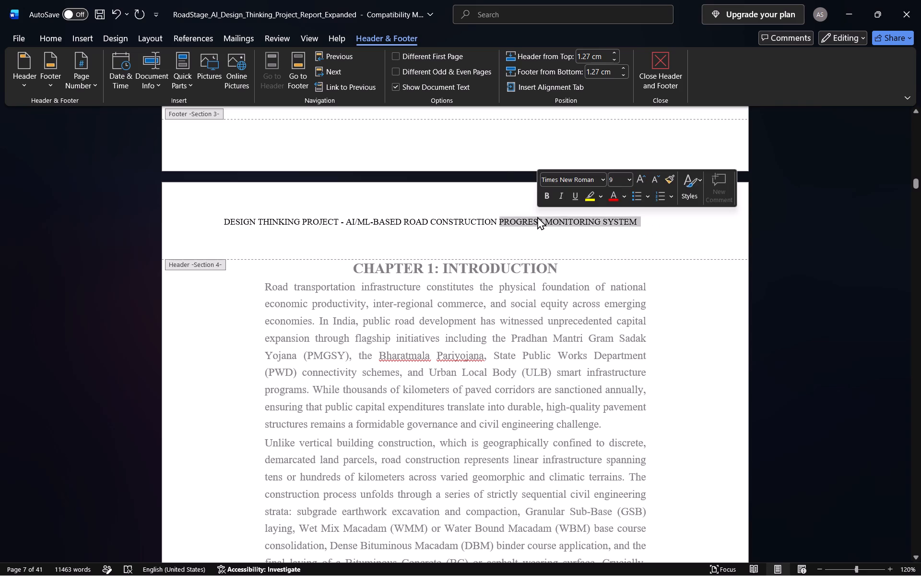
drag(657, 225, 316, 212)
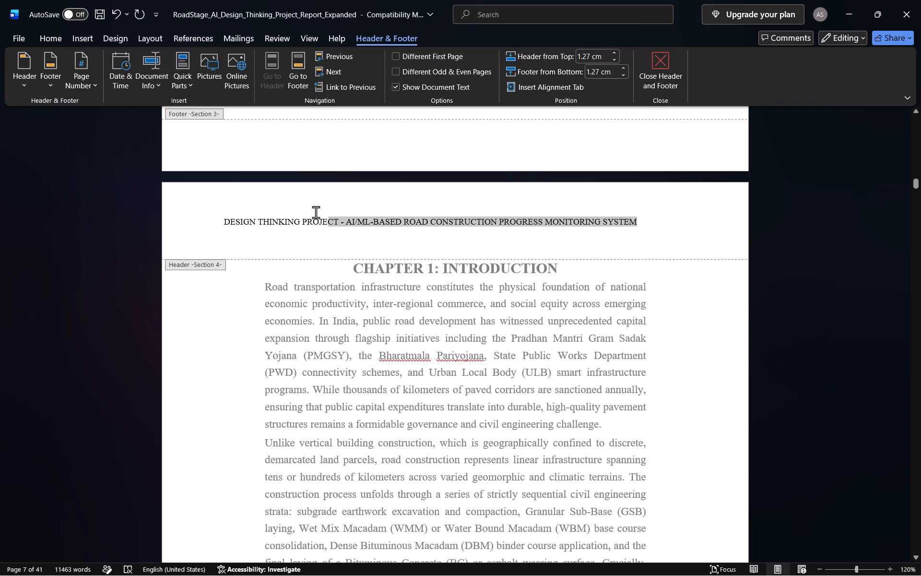
drag(316, 212, 213, 212)
key(BackSpace)
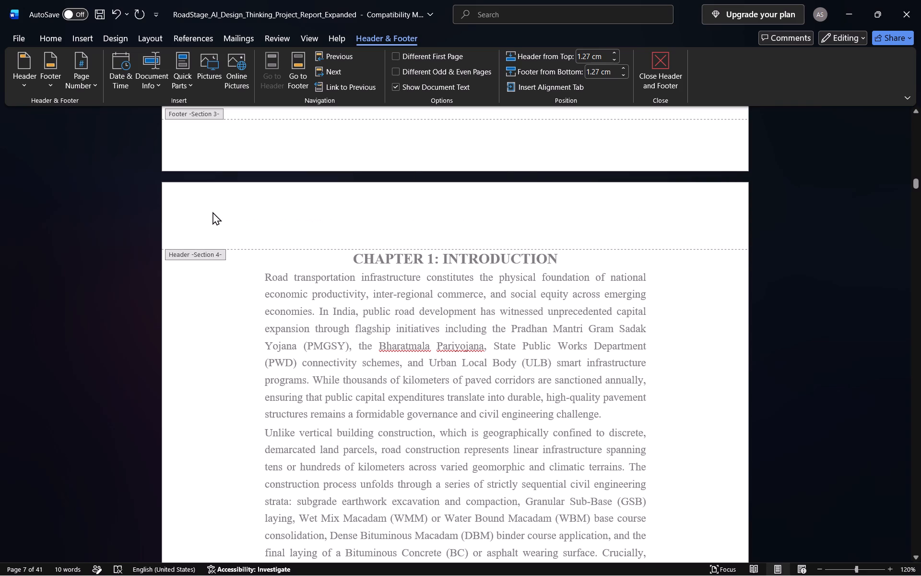
Check the header area and content layout on the pages around Chapter 1, including sections 1.2 and 1.3.
scroll(318, 286, up, 13)
scroll(319, 286, down, 10)
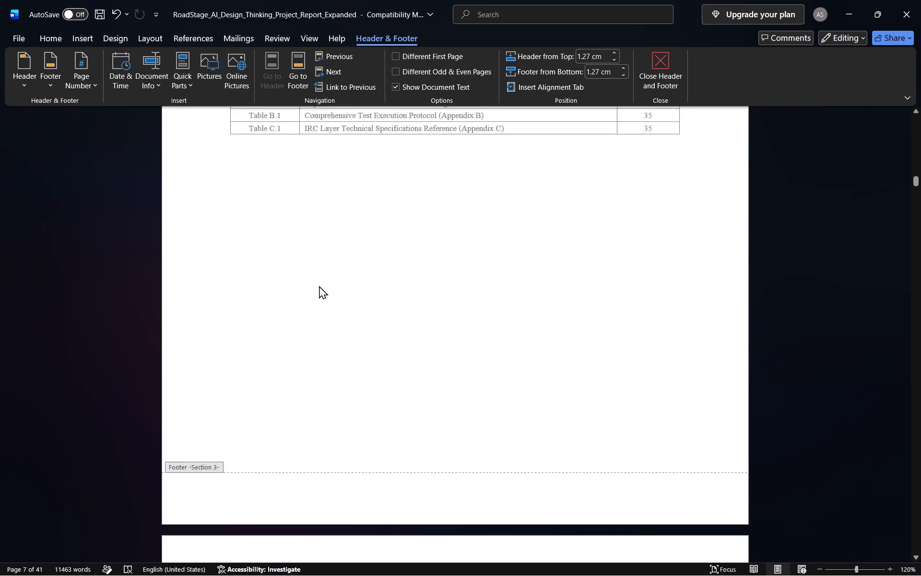
scroll(319, 286, down, 20)
scroll(319, 286, down, 15)
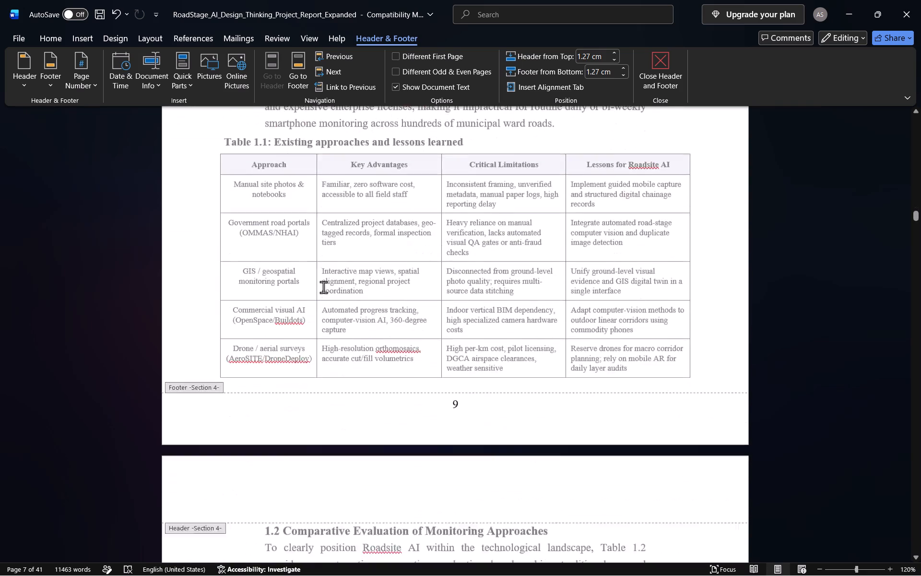
scroll(323, 287, down, 7)
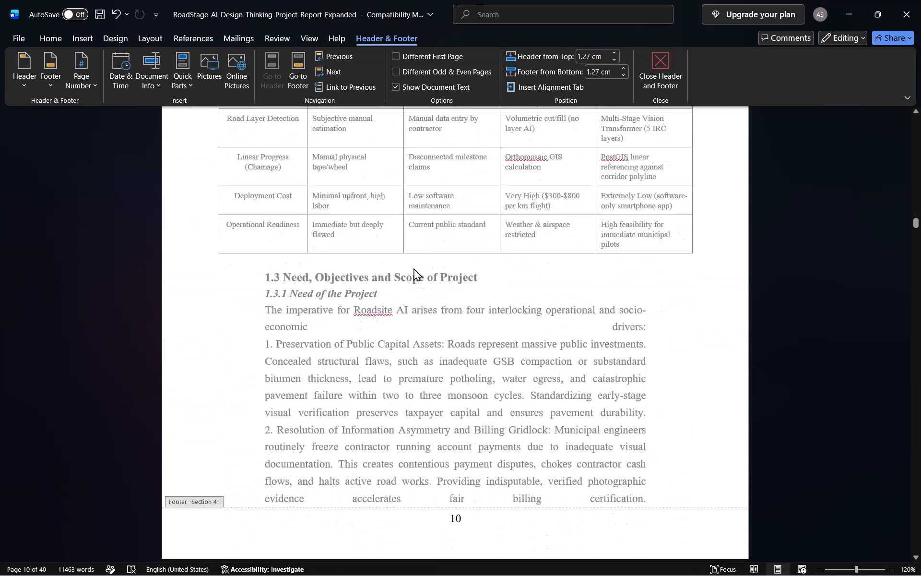
scroll(413, 268, down, 6)
scroll(413, 268, up, 16)
scroll(413, 268, down, 2)
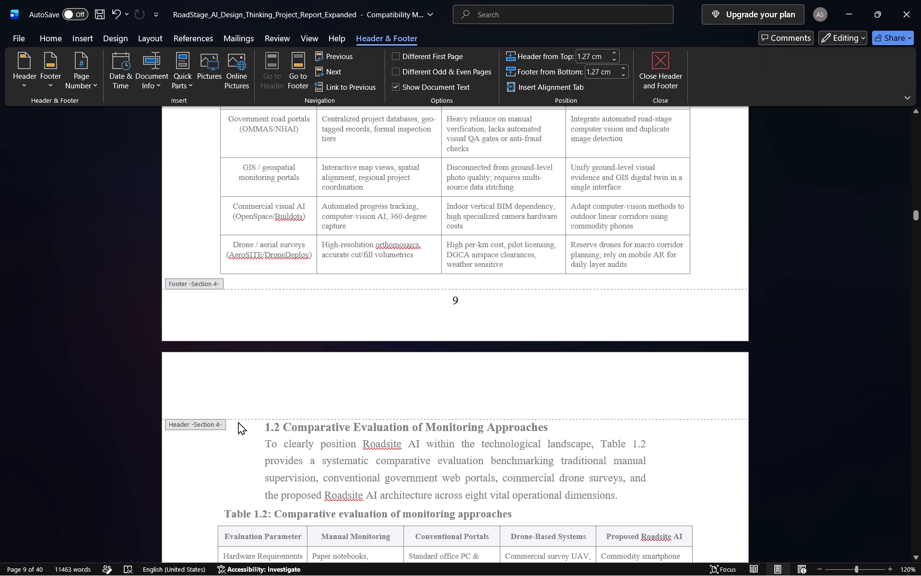
Delete the surplus blank lines from the Section 4 header on the page with heading 1.2.
drag(239, 419, 246, 388)
click(264, 379)
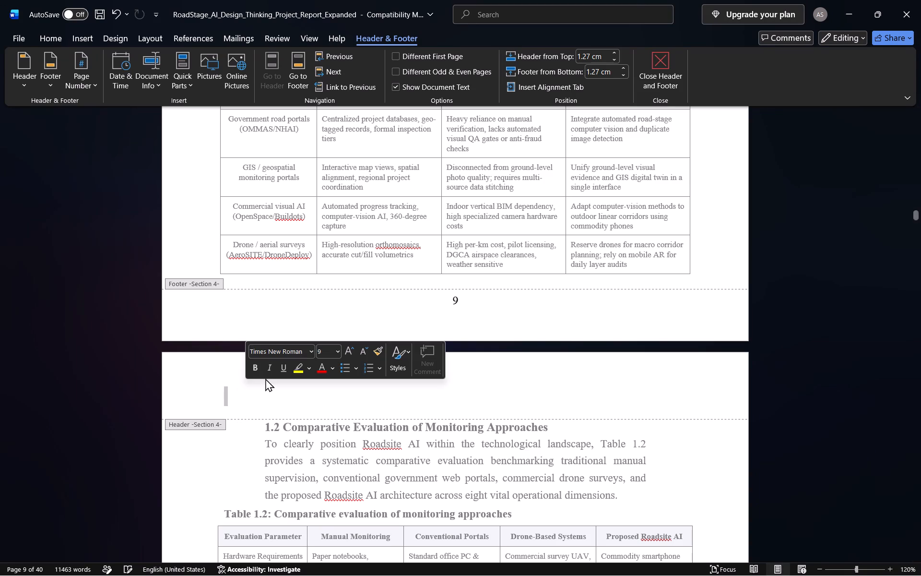
click(254, 401)
key(BackSpace)
key(BackSpace)
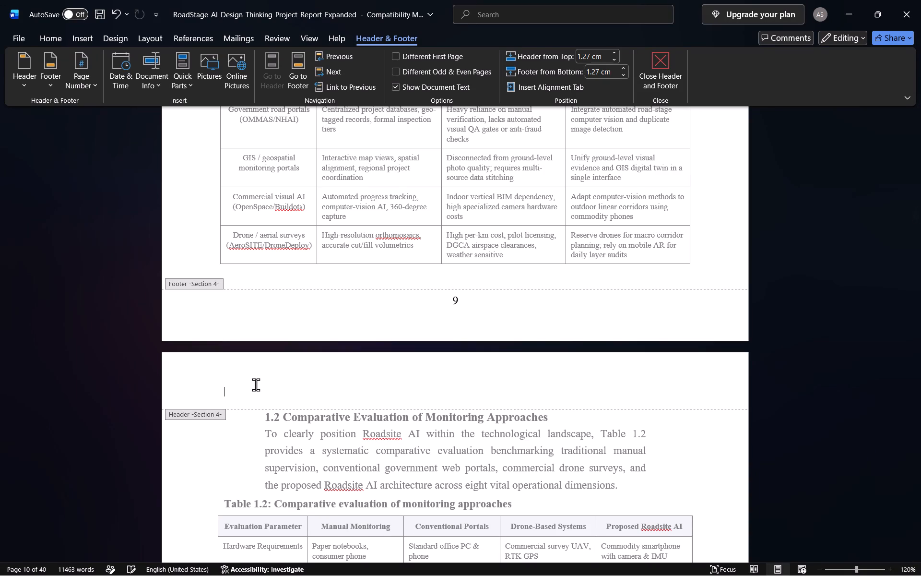
key(BackSpace)
key(BackSpace)
Check the page layout and header spacing from Table 1.1 back to the Chapter 1 opening page.
scroll(245, 400, up, 12)
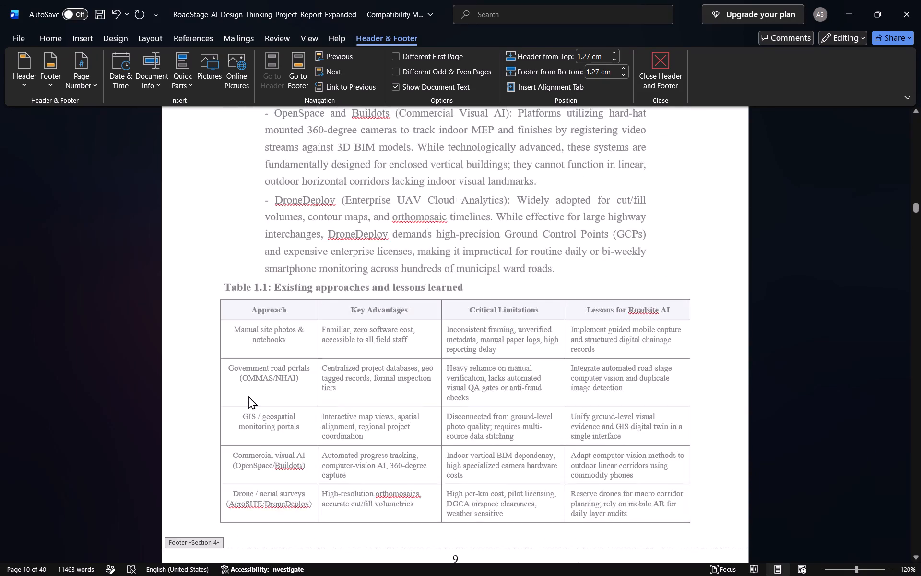
scroll(248, 396, up, 13)
scroll(340, 404, up, 11)
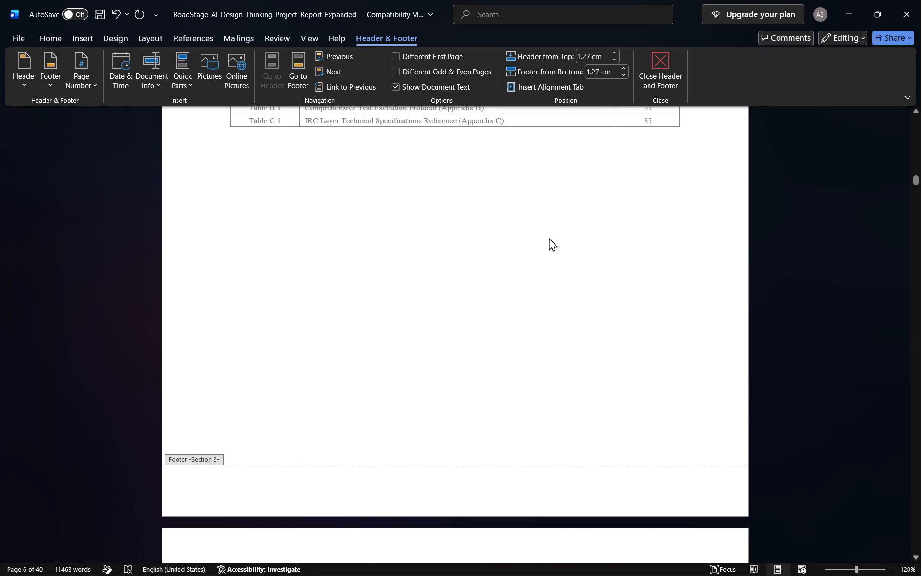
click(523, 243)
scroll(664, 424, down, 3)
scroll(595, 448, down, 5)
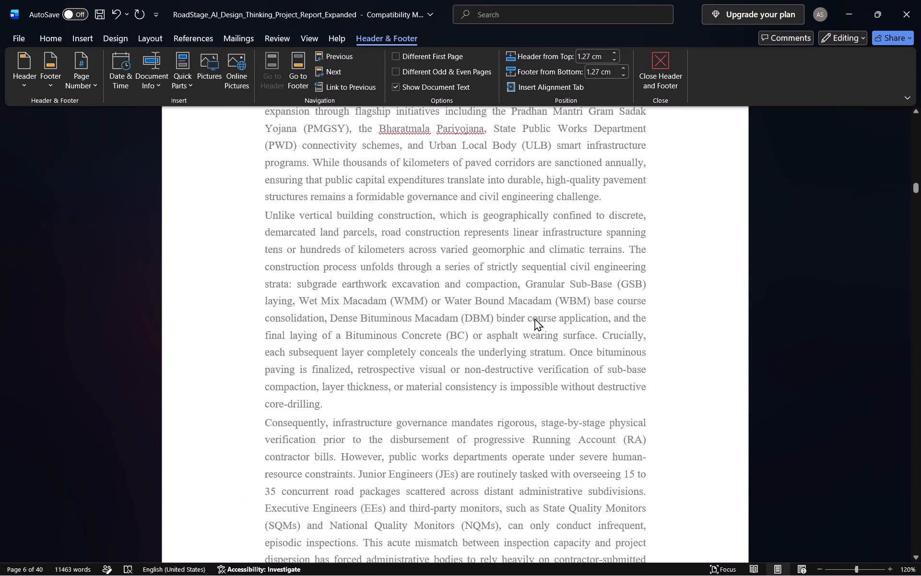
click(597, 286)
click(602, 284)
scroll(713, 278, up, 6)
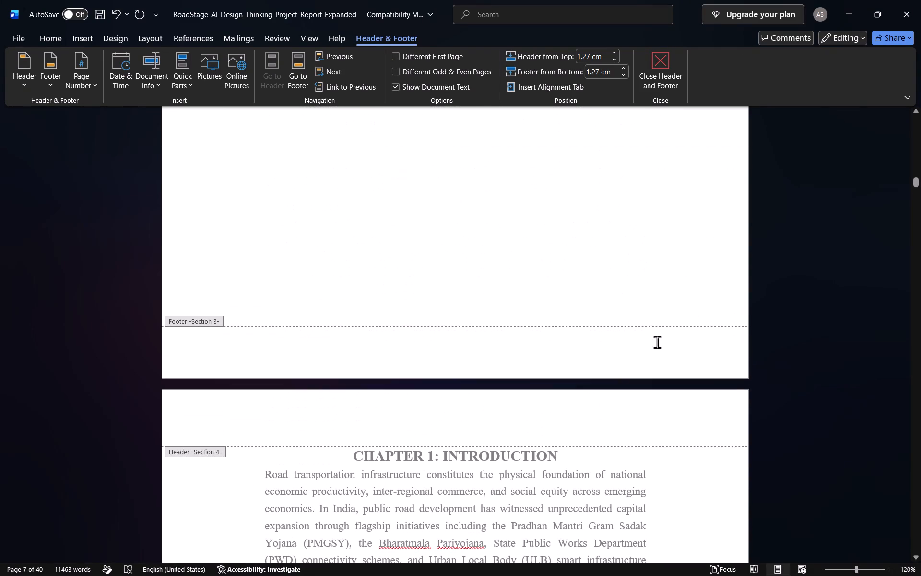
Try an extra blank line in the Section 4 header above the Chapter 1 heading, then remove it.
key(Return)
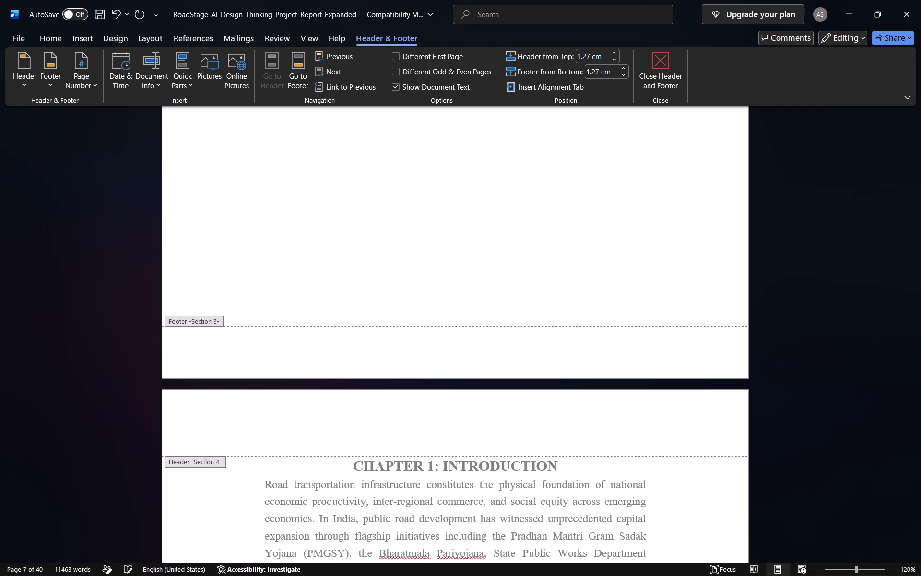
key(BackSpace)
Leave header editing and split the Chapter 1 heading into "CHAPTER 1" and "INTRODUCTION" on separate lines, without the colon.
click(687, 570)
triple_click(678, 515)
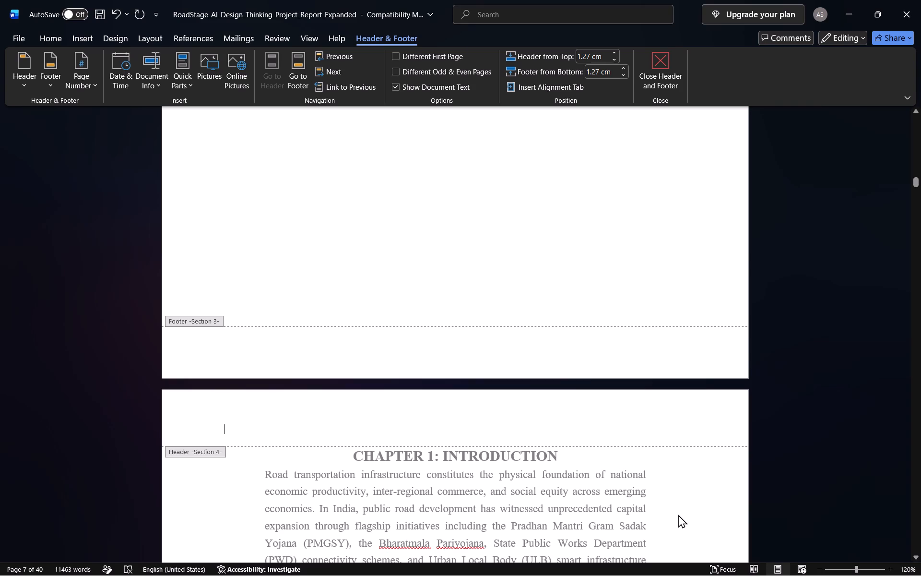
scroll(678, 515, down, 1)
click(676, 484)
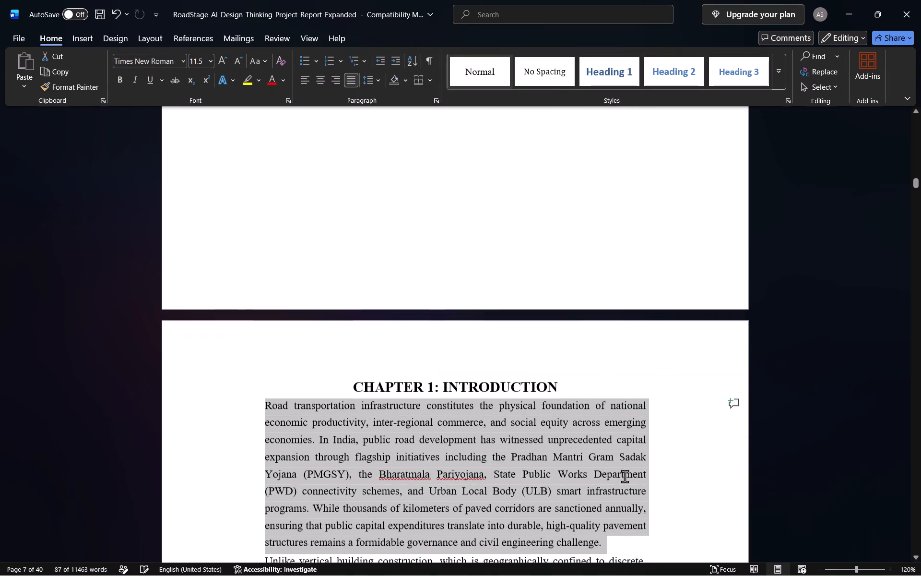
click(440, 389)
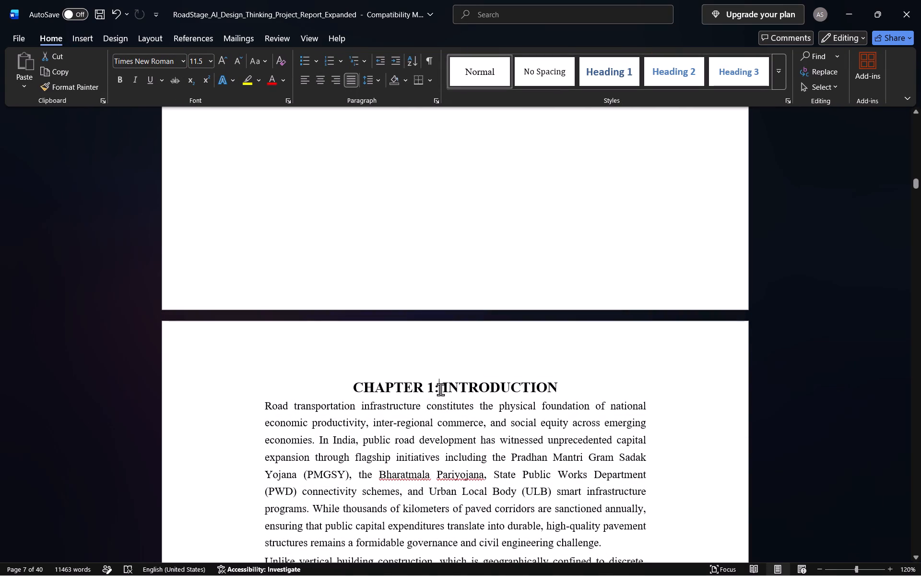
key(BackSpace)
key(Return)
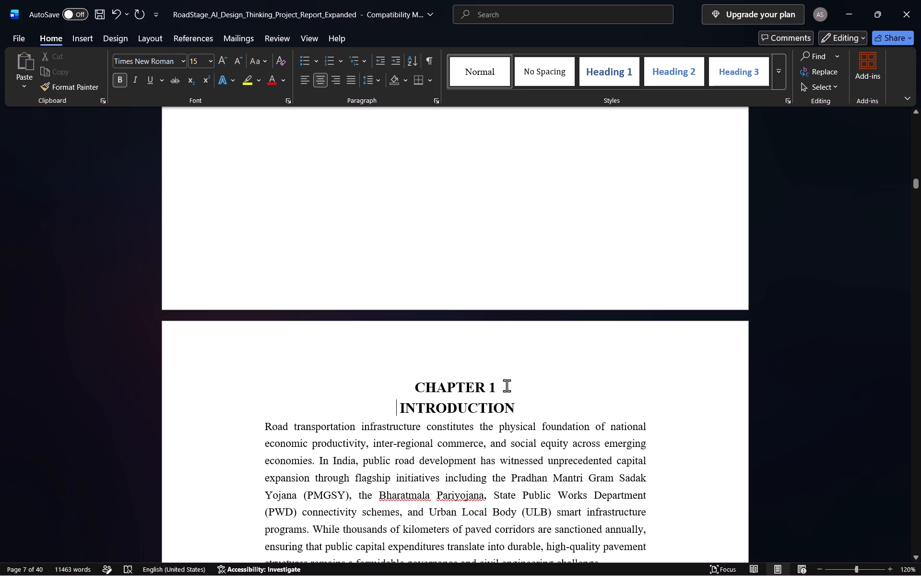
Insert a blank line below the CERTIFICATE heading.
scroll(507, 385, up, 15)
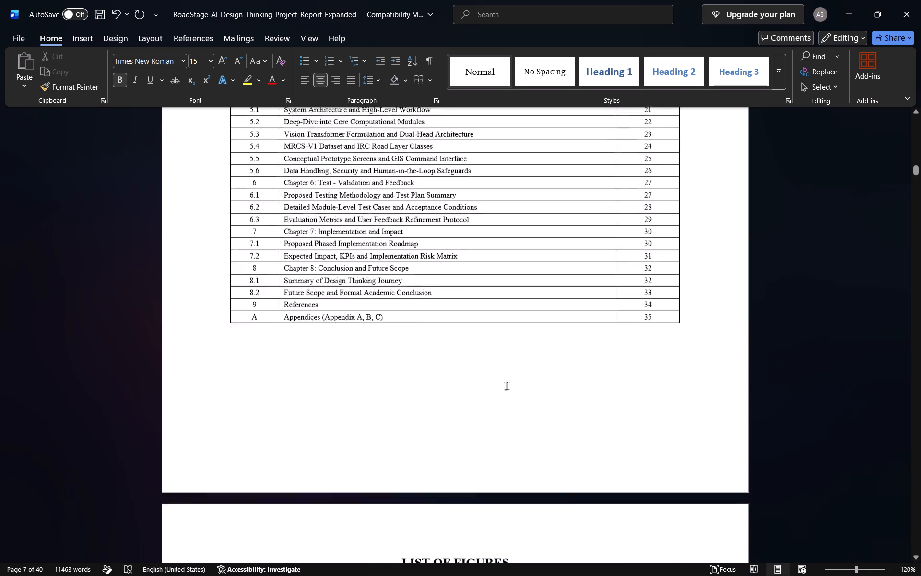
scroll(507, 385, up, 20)
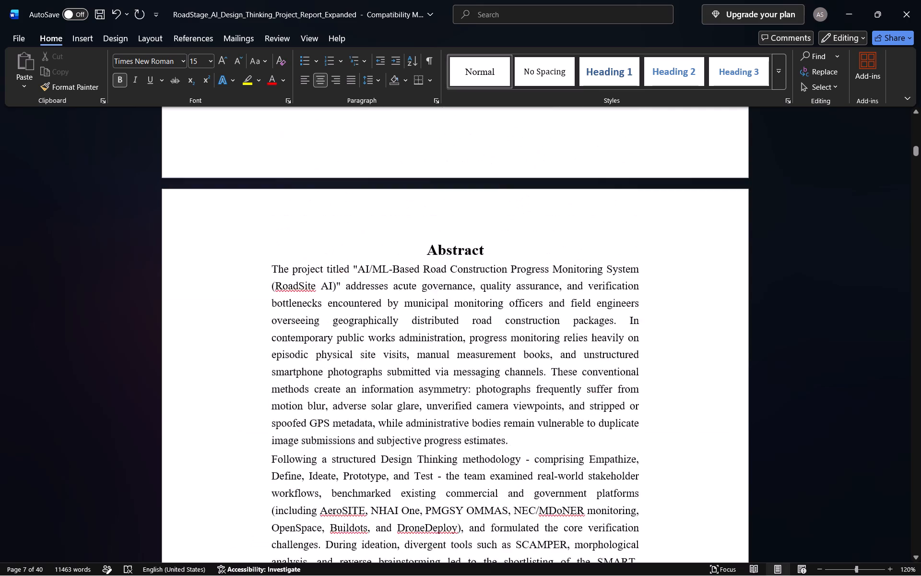
scroll(507, 385, up, 2)
scroll(507, 385, down, 2)
scroll(507, 385, up, 16)
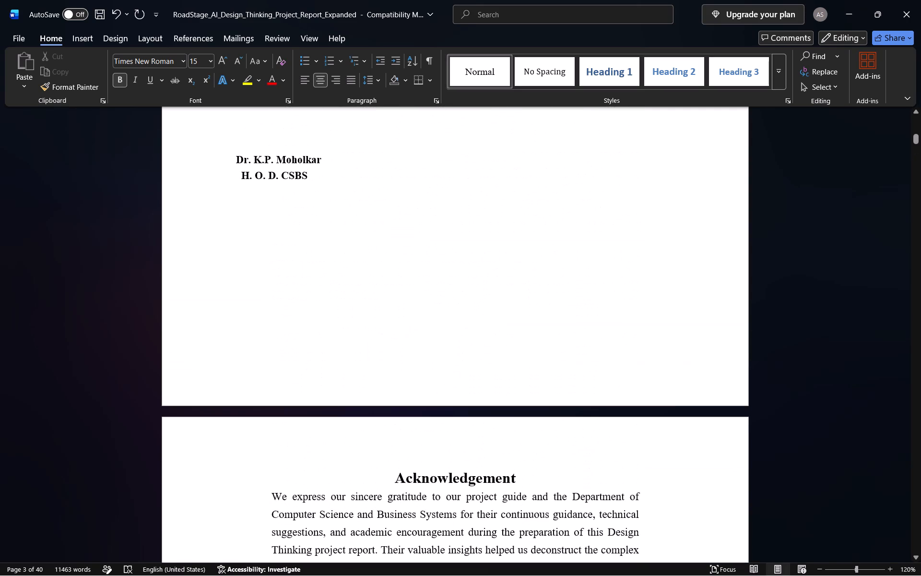
scroll(507, 385, up, 5)
click(516, 401)
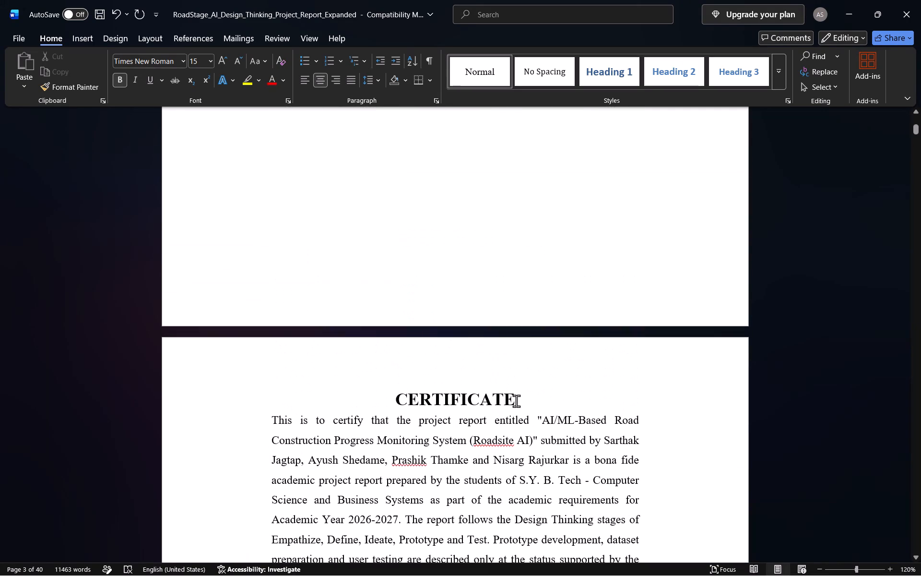
key(Return)
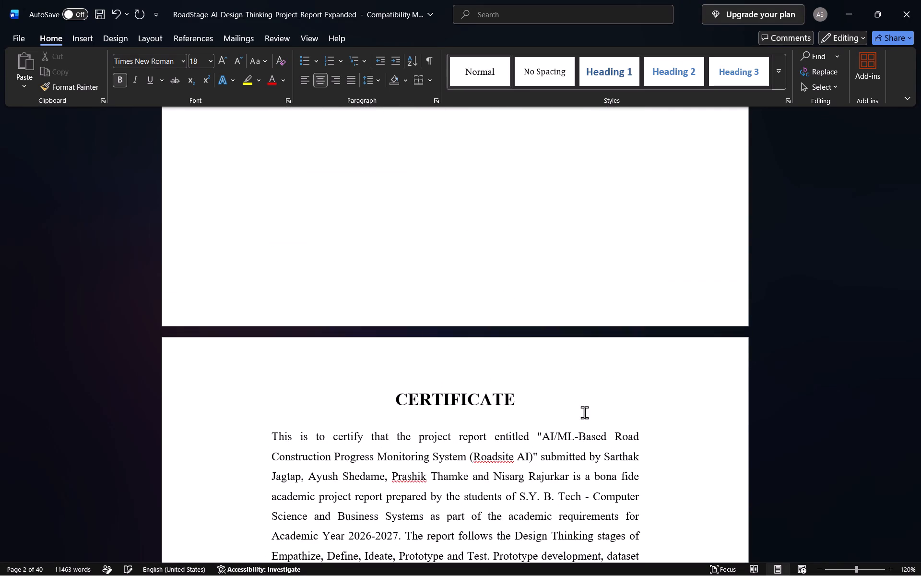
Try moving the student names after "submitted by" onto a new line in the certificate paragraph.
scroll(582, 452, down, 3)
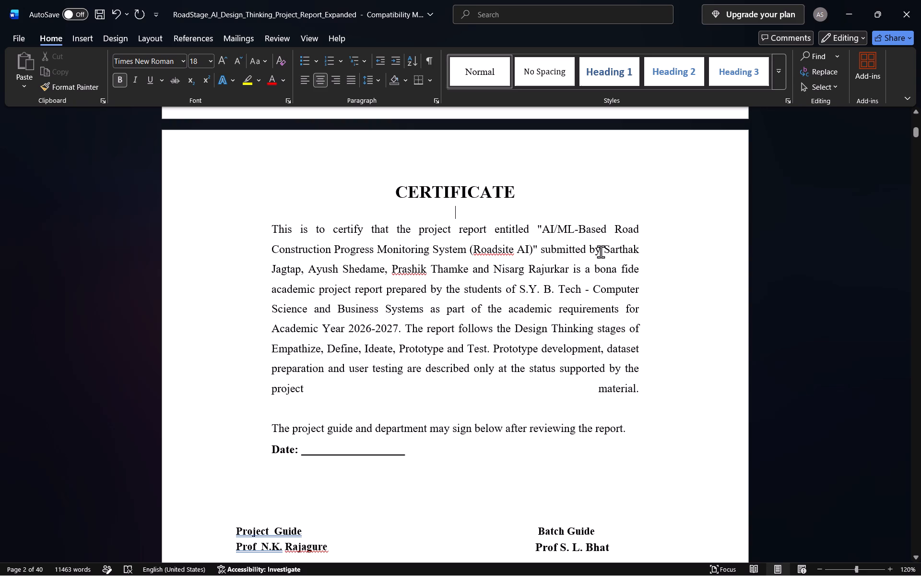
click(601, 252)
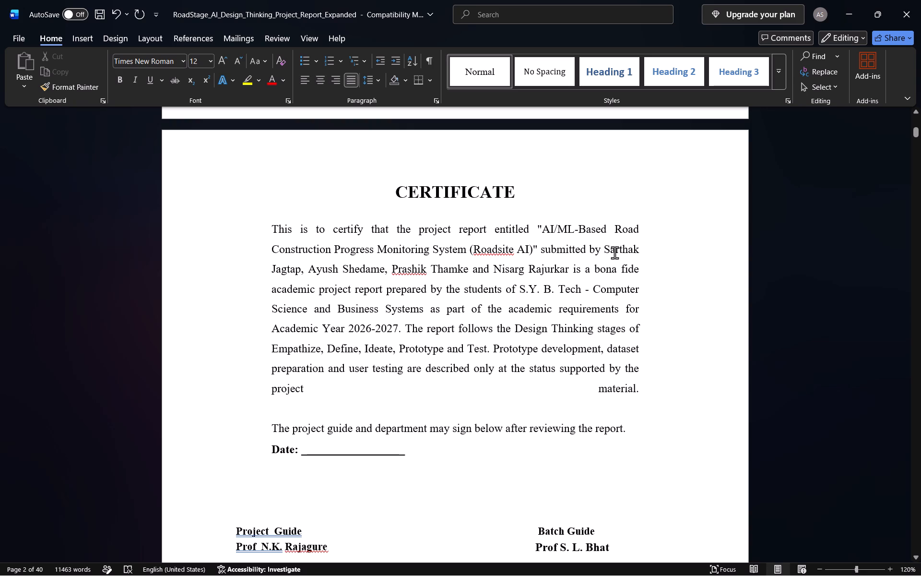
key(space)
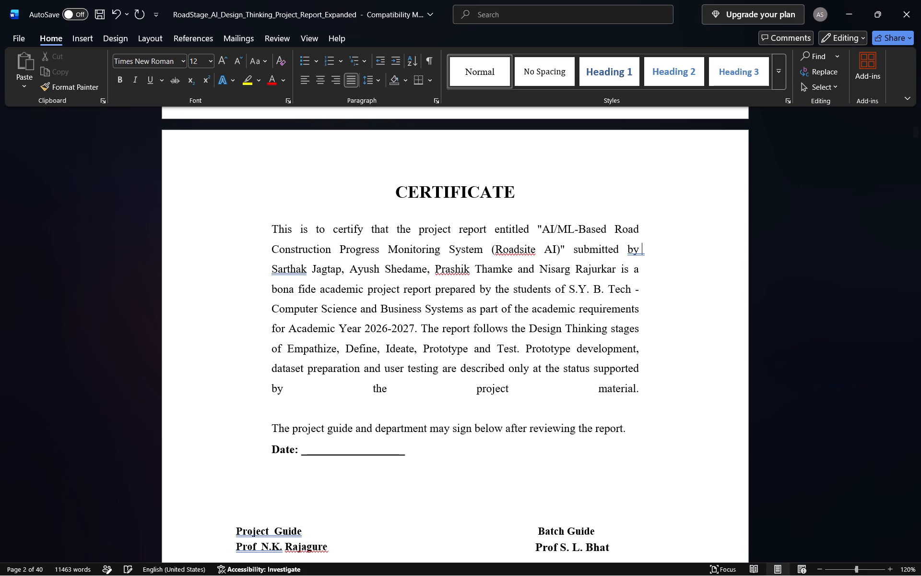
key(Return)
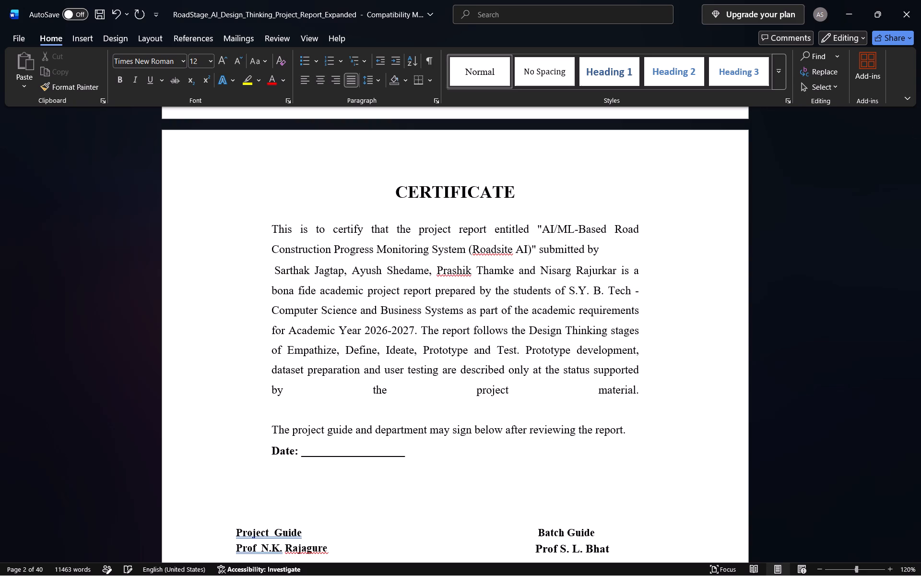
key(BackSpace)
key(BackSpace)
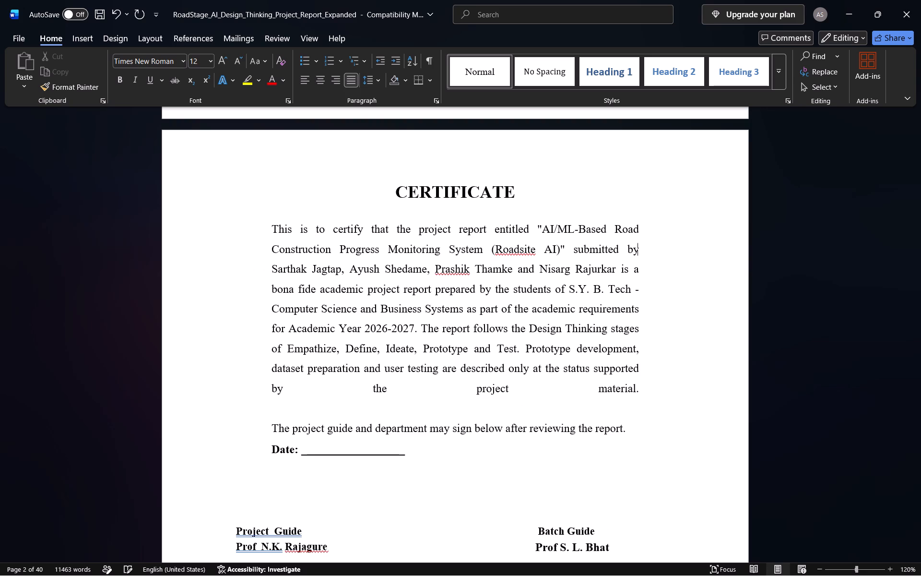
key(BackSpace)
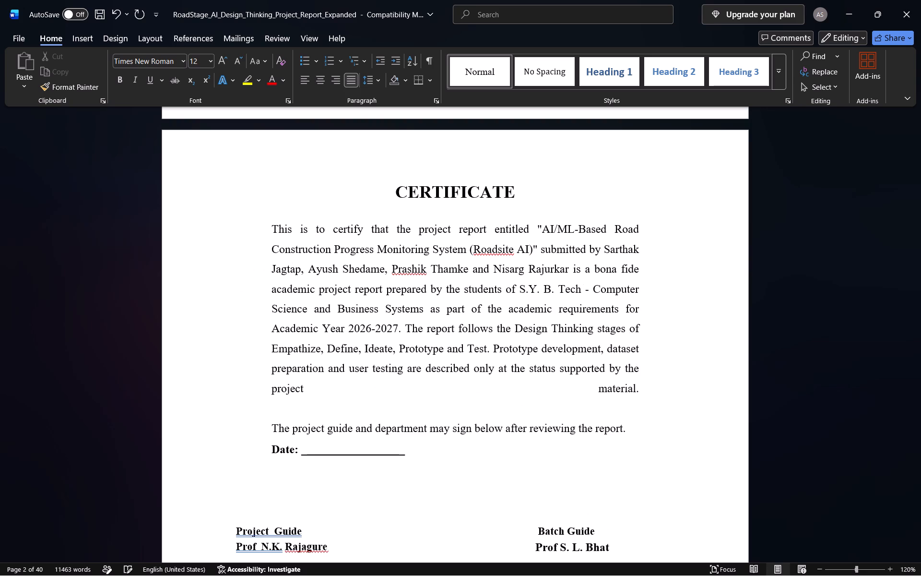
Insert "Group no 10" between "submitted by" and the student names in the certificate paragraph.
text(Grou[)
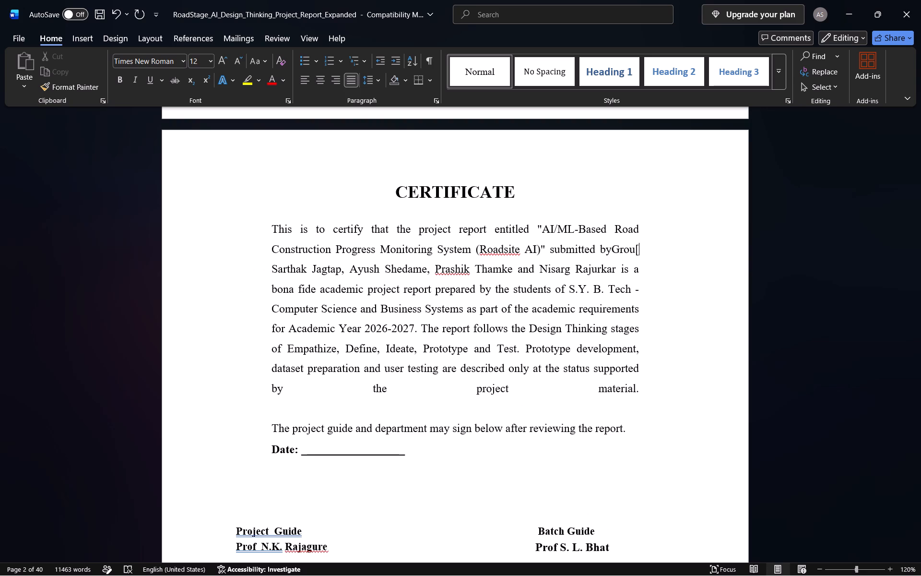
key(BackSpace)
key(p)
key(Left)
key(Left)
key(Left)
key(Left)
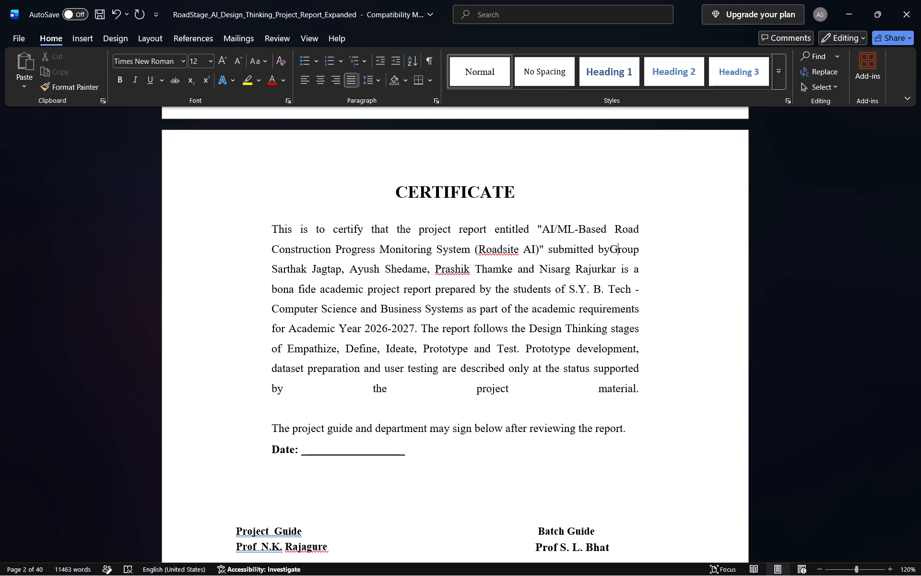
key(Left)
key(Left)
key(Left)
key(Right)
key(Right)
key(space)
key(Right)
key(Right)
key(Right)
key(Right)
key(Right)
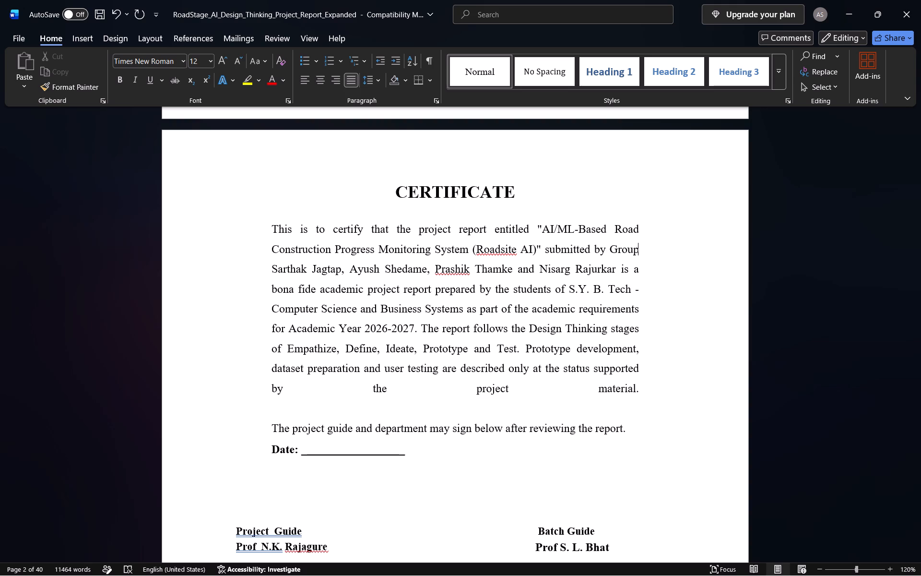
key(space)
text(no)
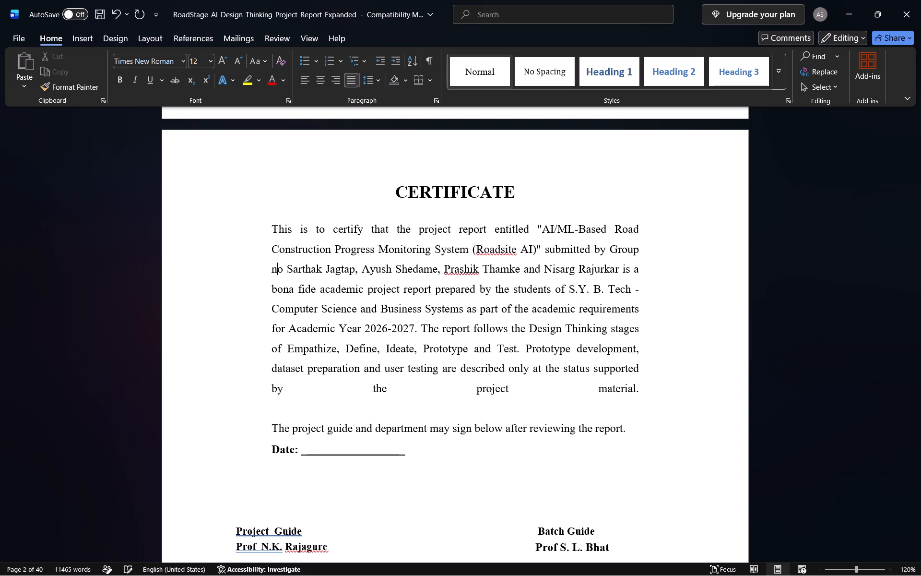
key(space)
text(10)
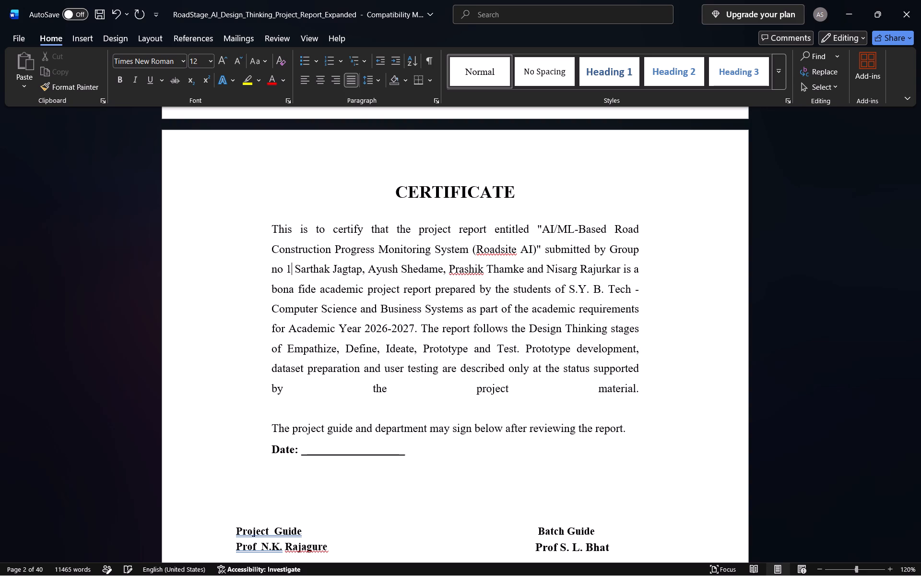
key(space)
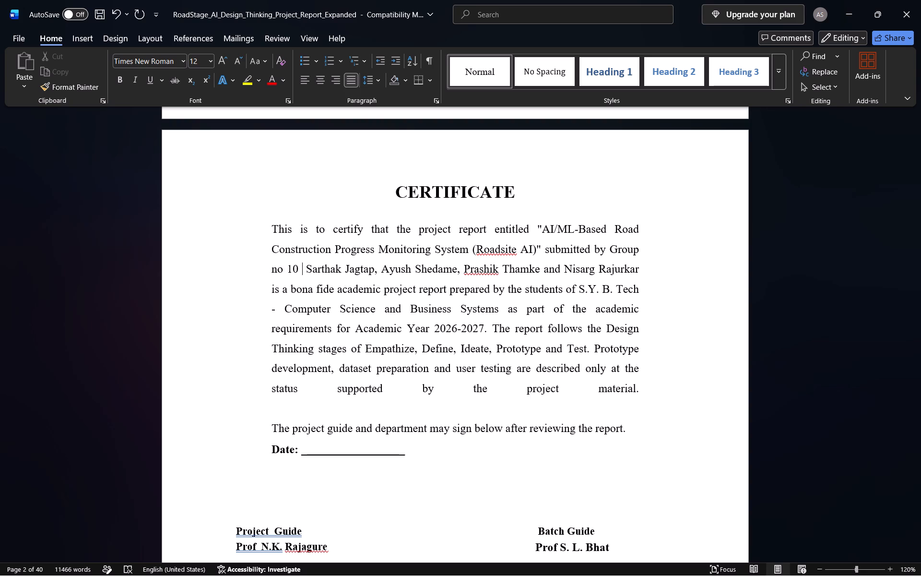
Rewrite the programme name in the certificate as "S.Y. B.Tech Computer Science and Business Systems", without the hyphen or the space inside "B.Tech".
click(286, 308)
key(BackSpace)
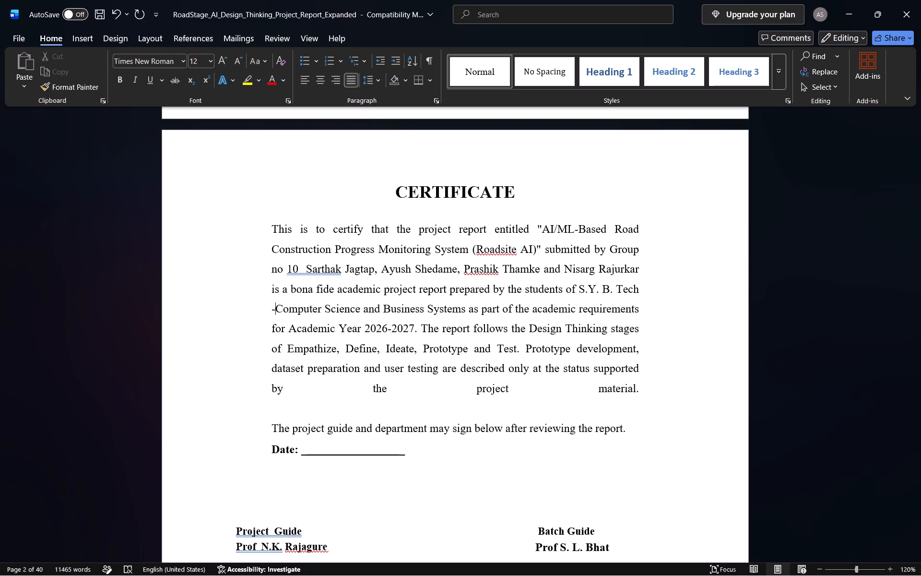
key(BackSpace)
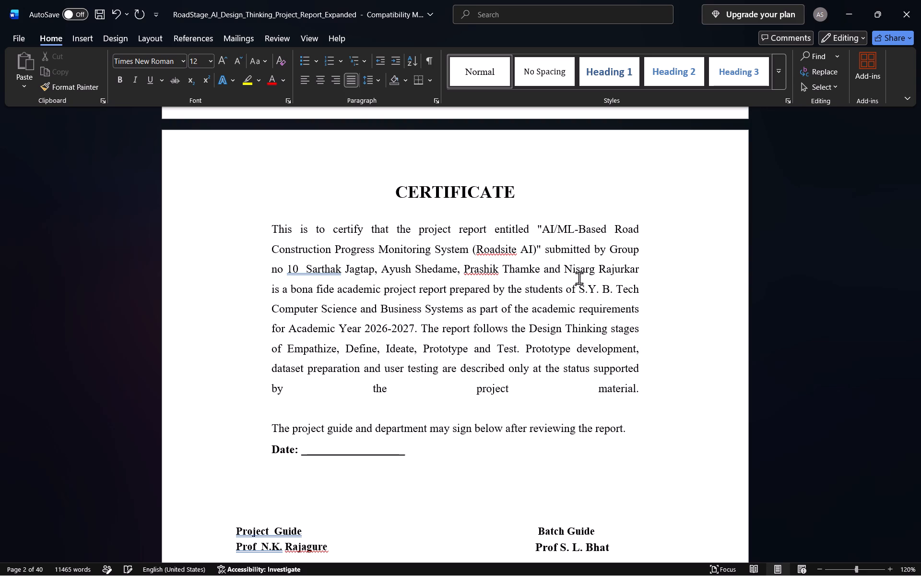
click(617, 290)
key(BackSpace)
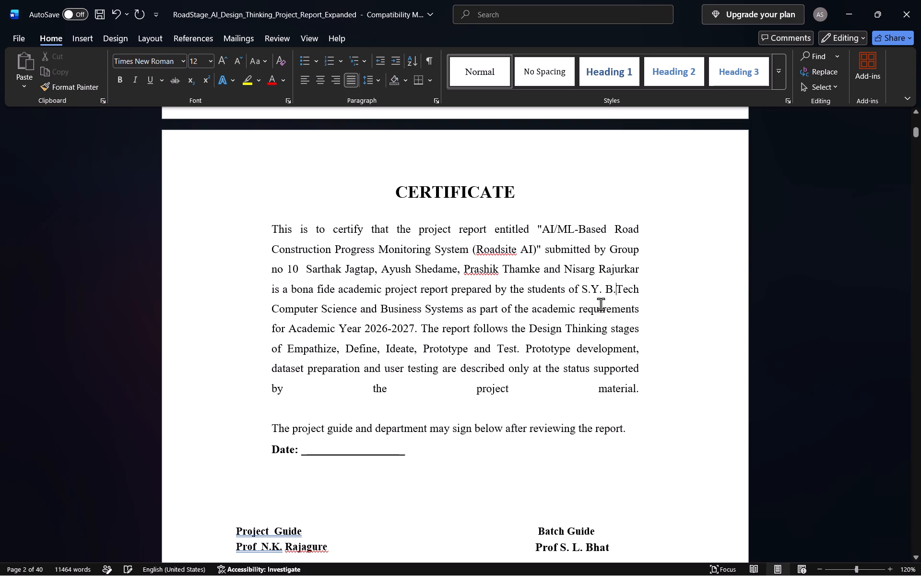
Start closing the wide word gaps in the certificate paragraph's last line by removing the space between "the" and "project".
click(477, 394)
key(BackSpace)
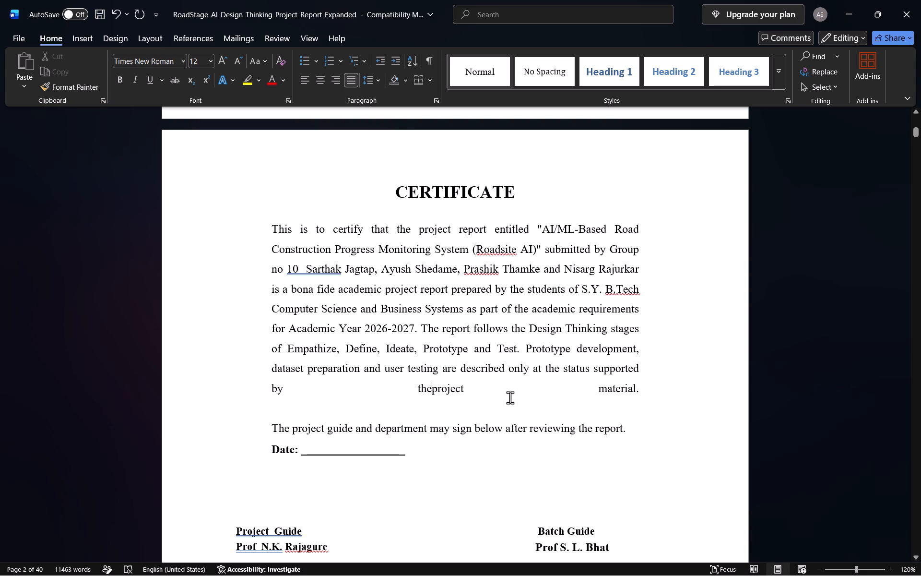
Insert the missing space between "the" and "project" at the end of the certificate paragraph.
key(space)
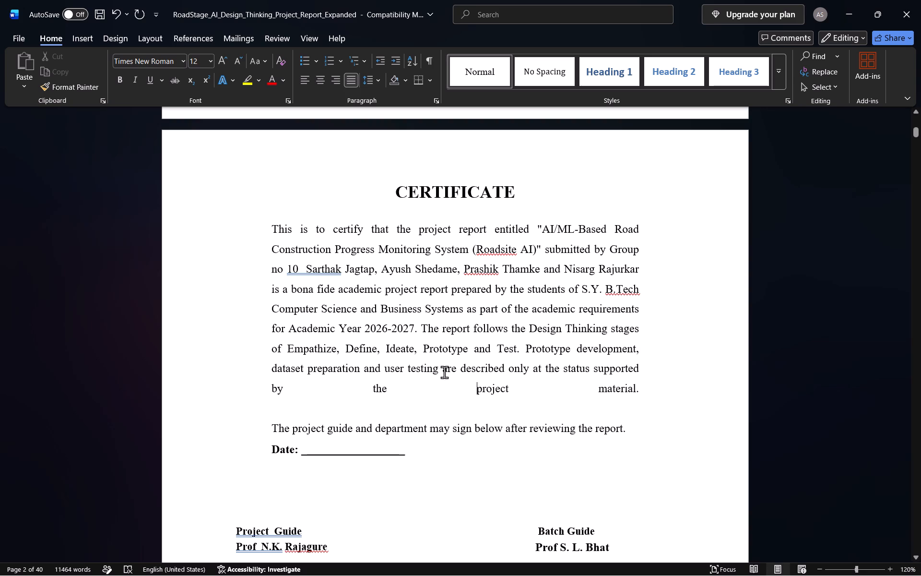
Correct the spelling of the project guide's surname in the certificate signature block by removing its second "a".
scroll(420, 177, down, 3)
scroll(781, 361, down, 1)
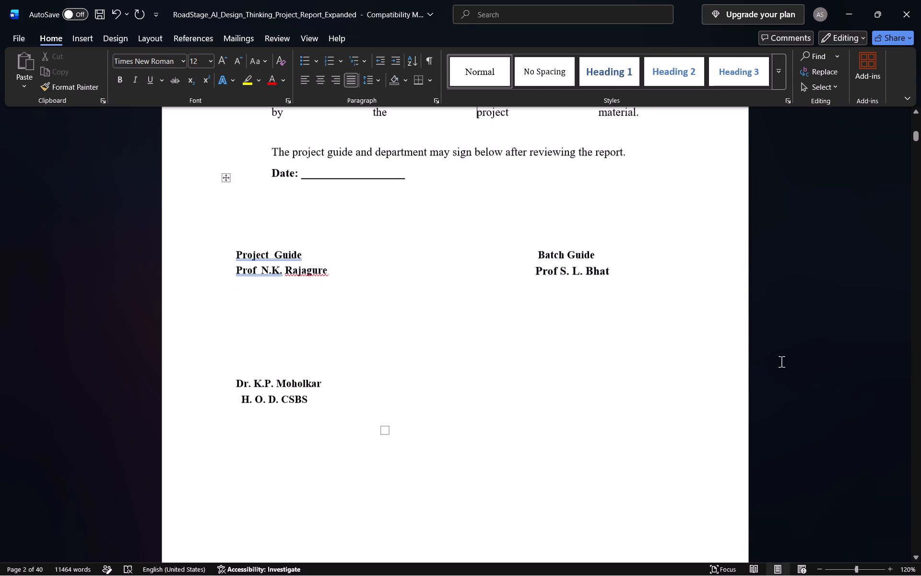
scroll(781, 361, up, 12)
scroll(713, 366, up, 12)
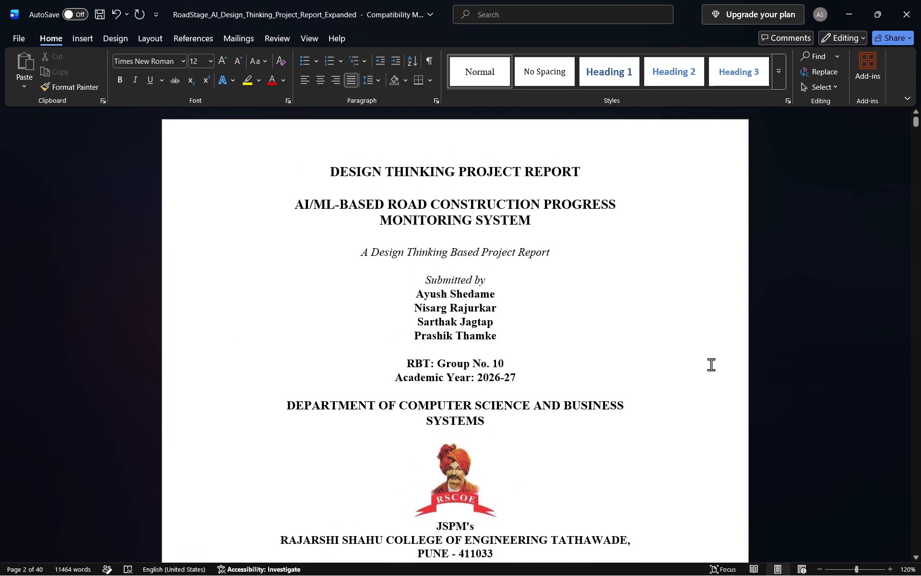
scroll(710, 364, down, 13)
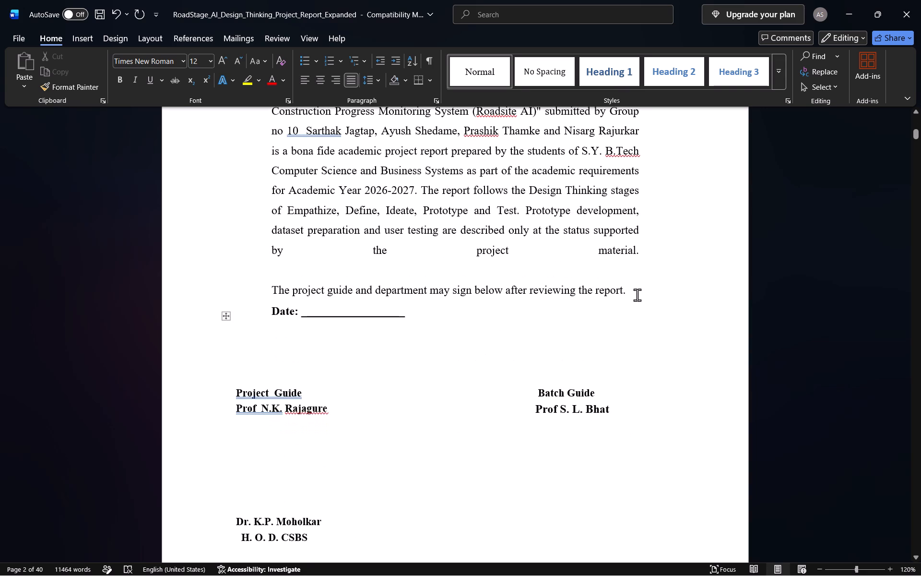
click(306, 409)
key(BackSpace)
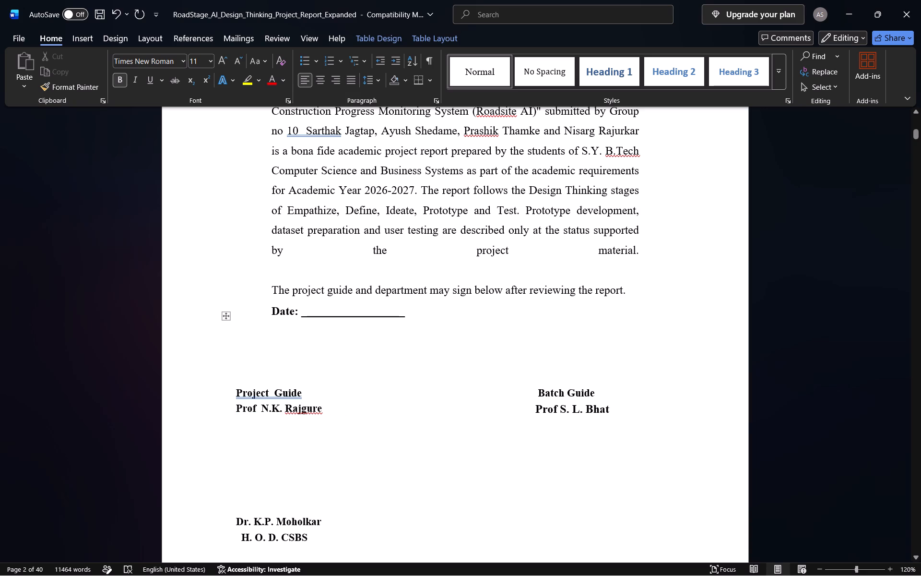
click(326, 441)
Select the whole document and set its left paragraph indent to 1.5 cm.
scroll(333, 455, up, 17)
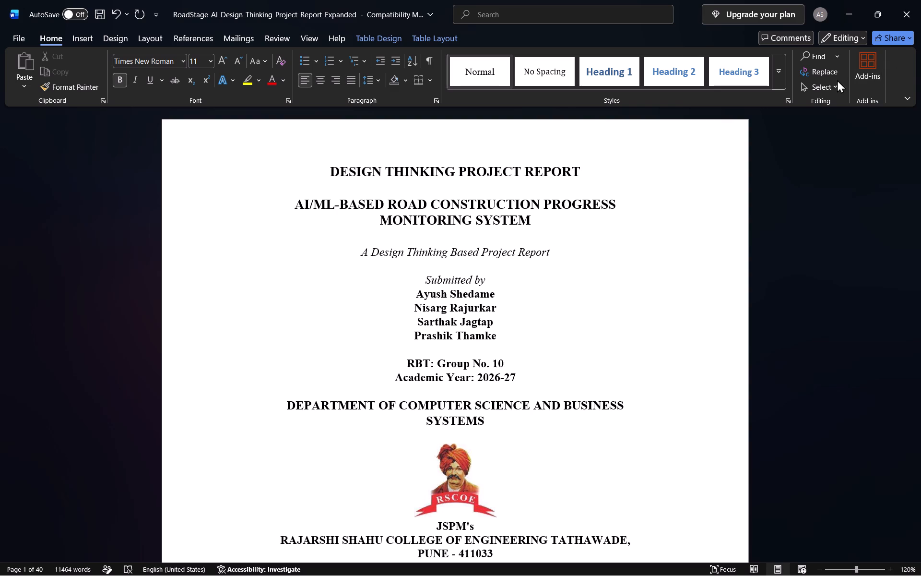
click(817, 89)
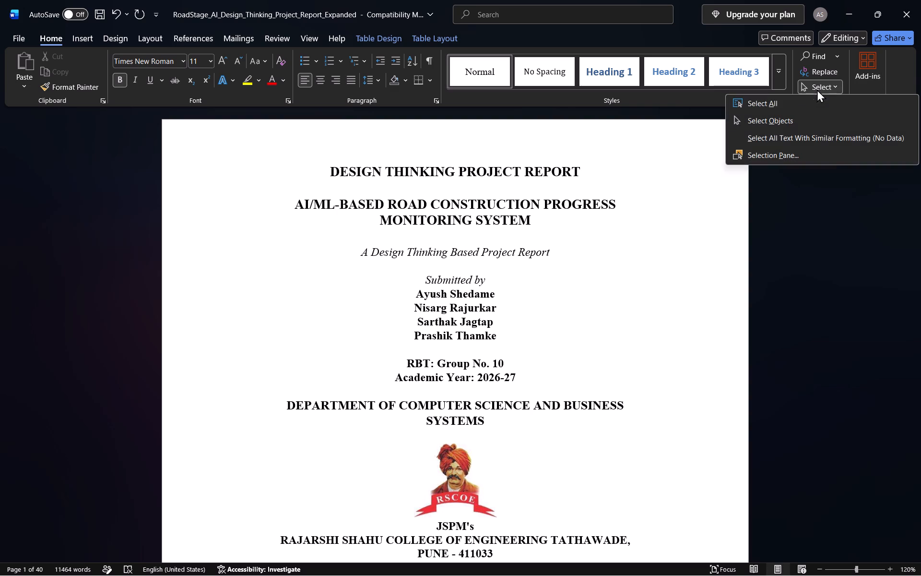
click(774, 104)
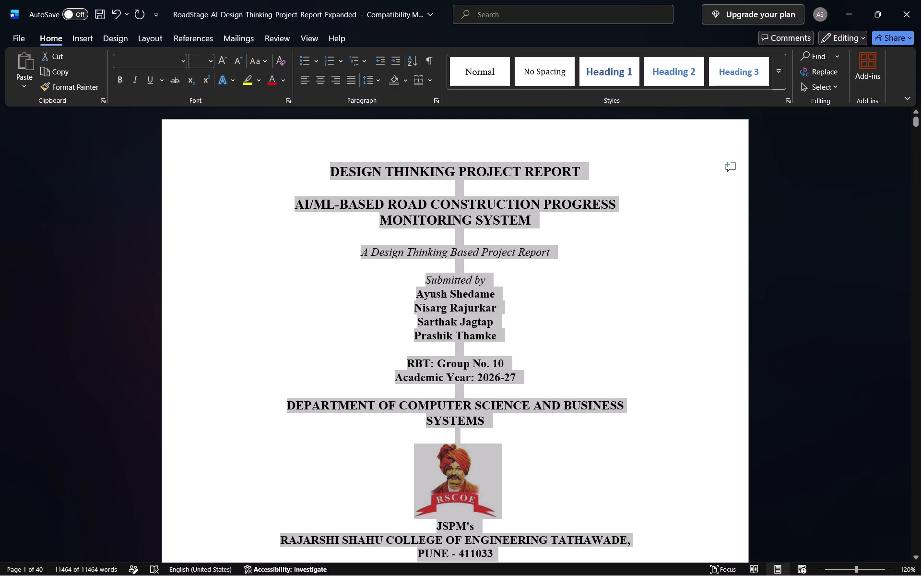
click(143, 36)
click(251, 72)
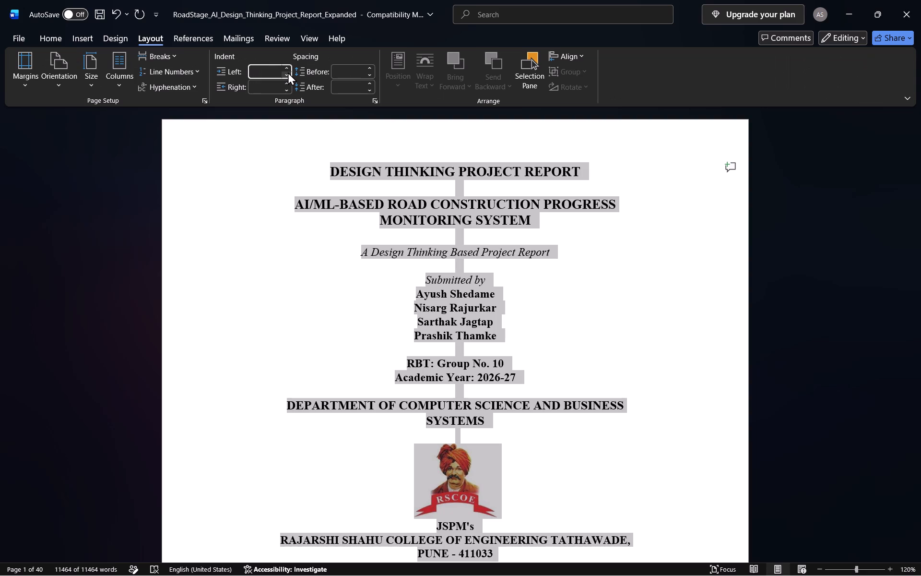
key(1)
text(.5)
key(Return)
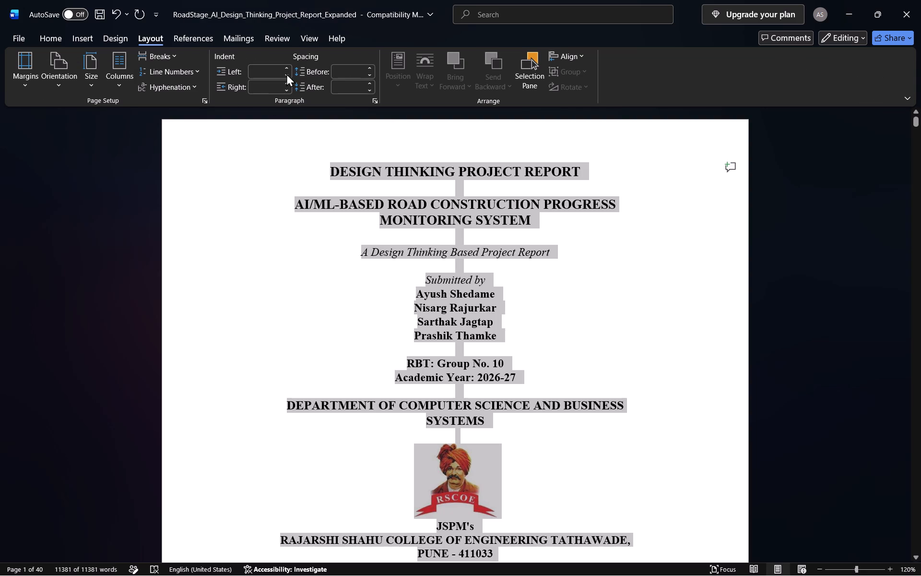
click(268, 71)
text(1.5)
key(Return)
Set the right paragraph indent of the whole document to 1 cm and clear the selection.
click(265, 83)
key(1)
key(Return)
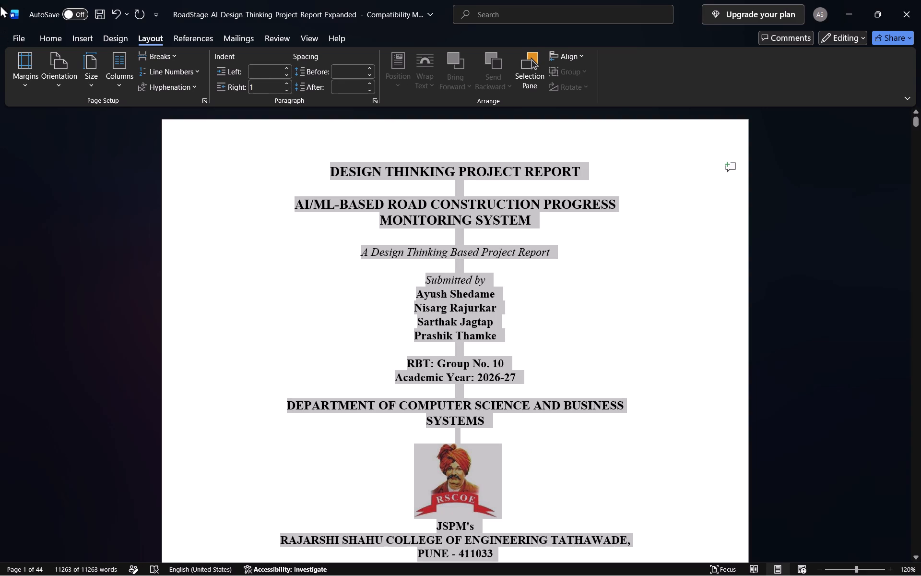
click(255, 199)
Examine how the new indents affect the title page, certificate signature block and Acknowledgement page.
scroll(867, 376, down, 4)
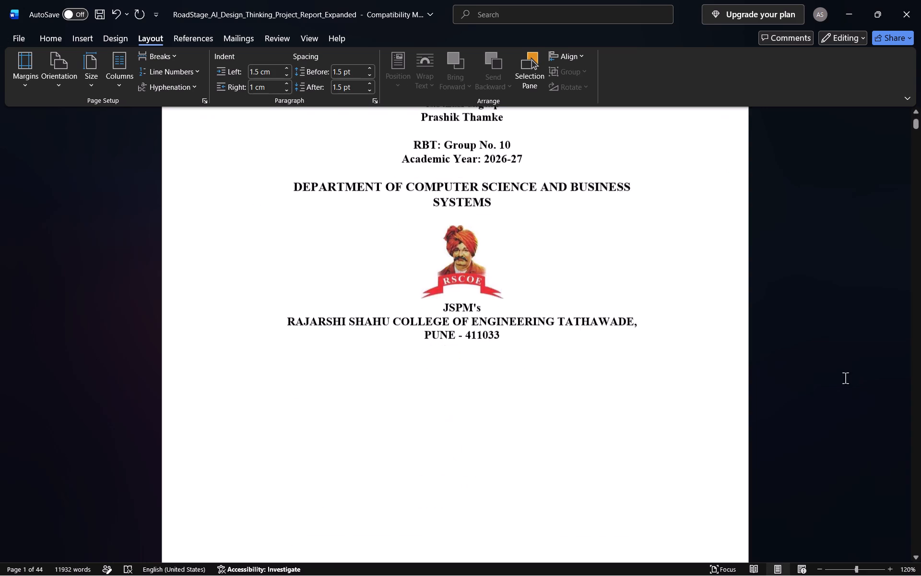
scroll(800, 369, down, 7)
scroll(660, 332, down, 13)
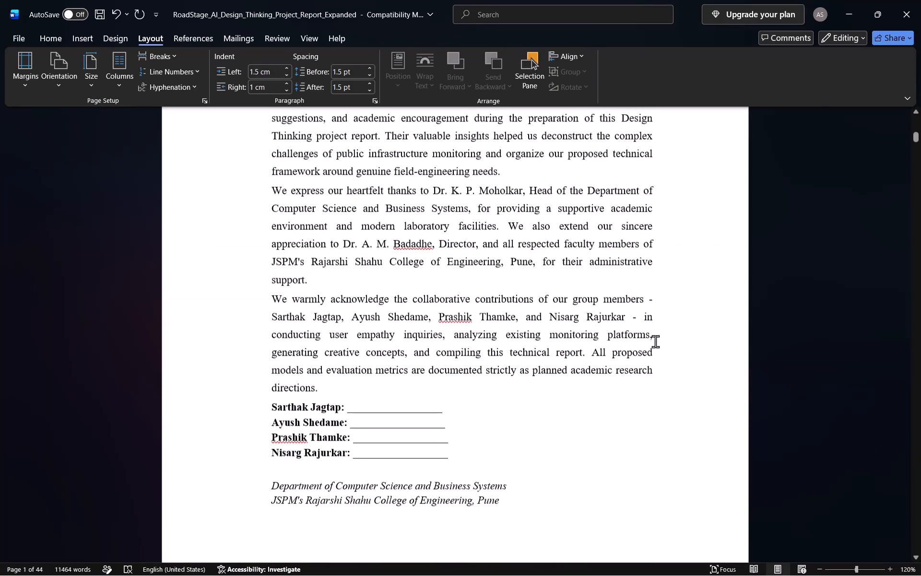
scroll(655, 341, down, 3)
scroll(655, 341, up, 11)
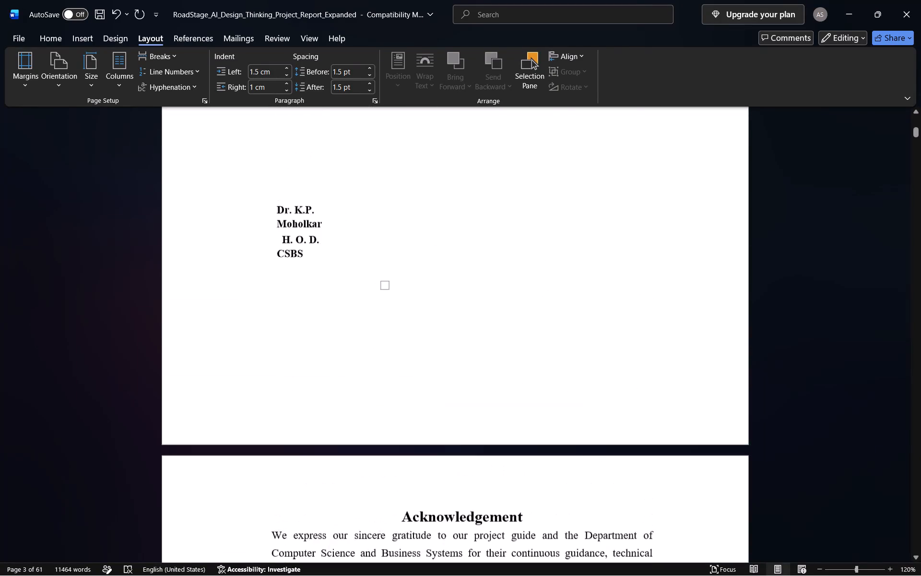
scroll(655, 341, up, 3)
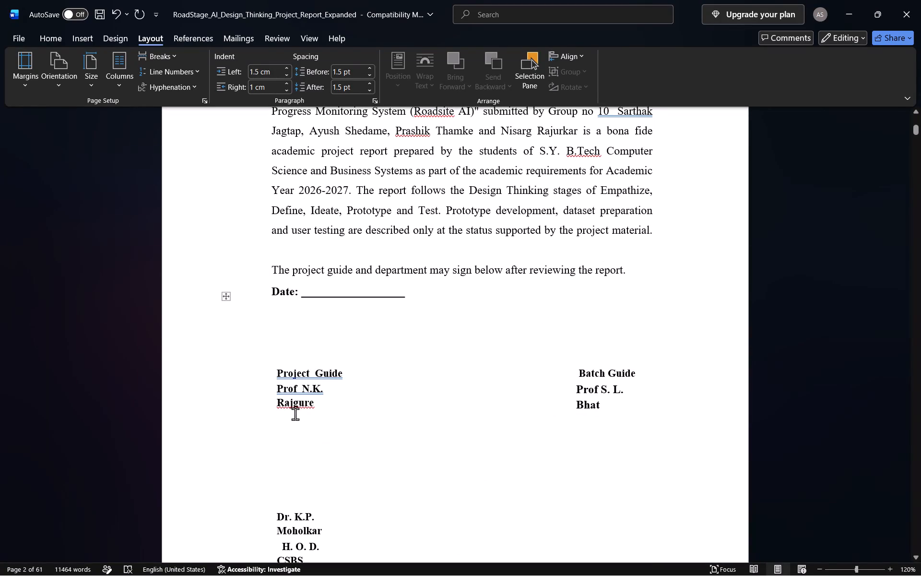
Remove the spaces between the title, initials and surname in the project guide's name so it fits on one line.
click(277, 406)
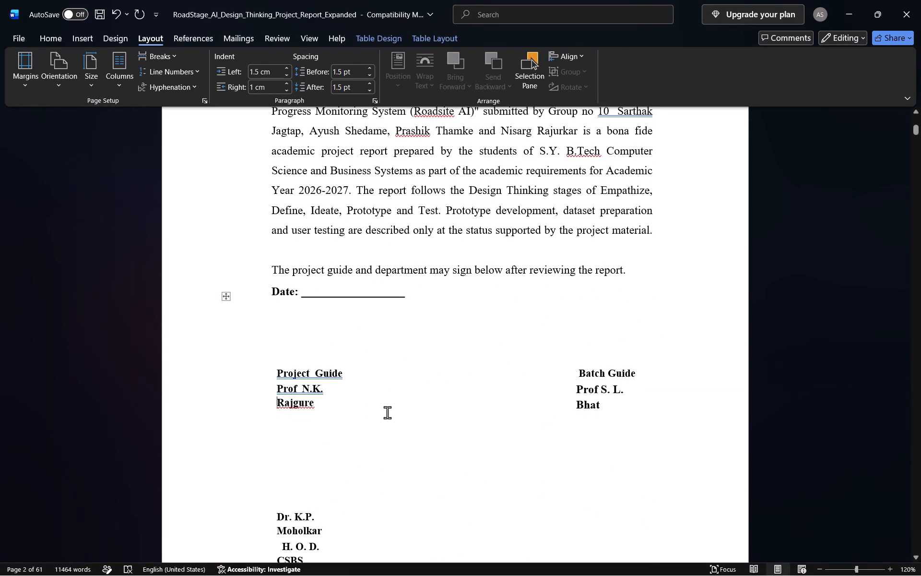
key(BackSpace)
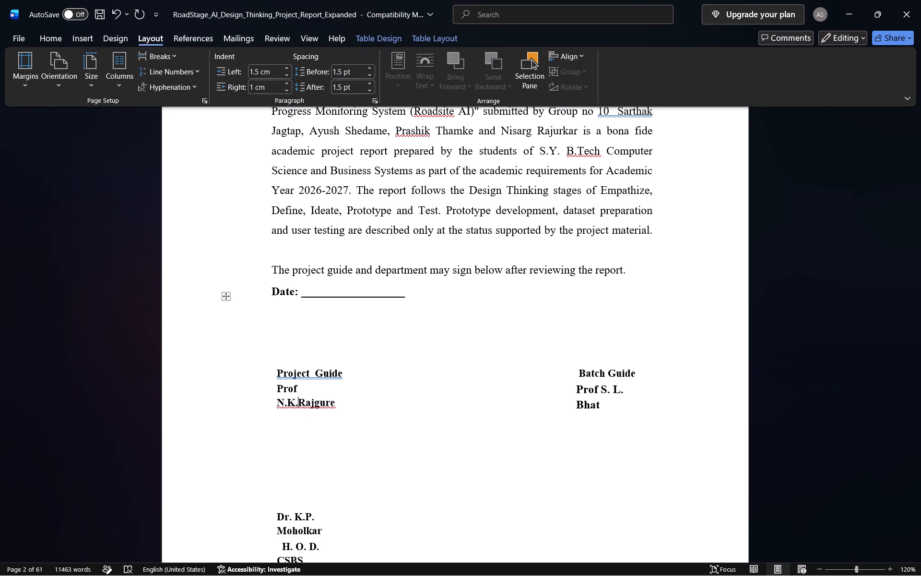
key(Left)
key(Left)
key(Left)
key(Left)
key(Left)
key(Left)
key(Down)
key(Left)
key(Left)
key(Left)
key(Left)
key(BackSpace)
key(BackSpace)
key(space)
key(BackSpace)
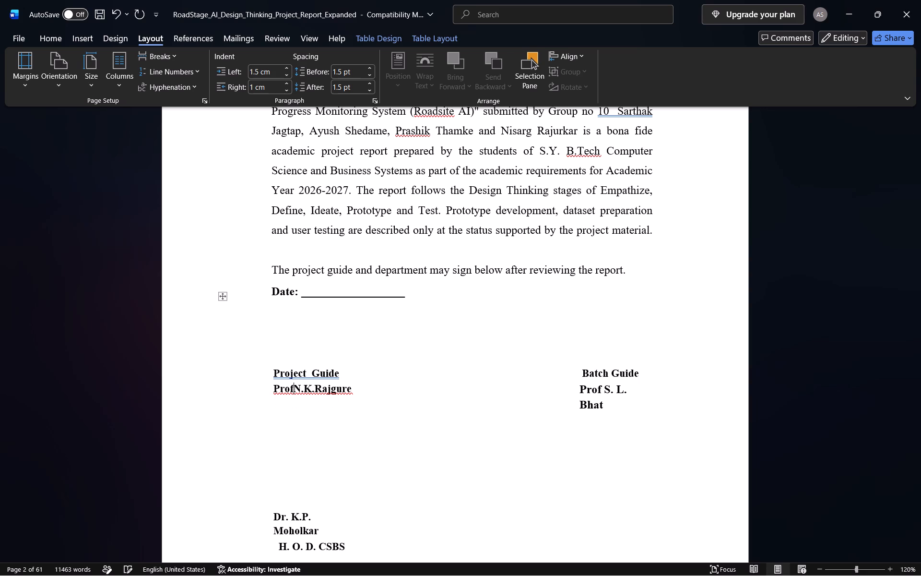
Add a period after "Prof" in the project guide's name, with no space following it.
key(period)
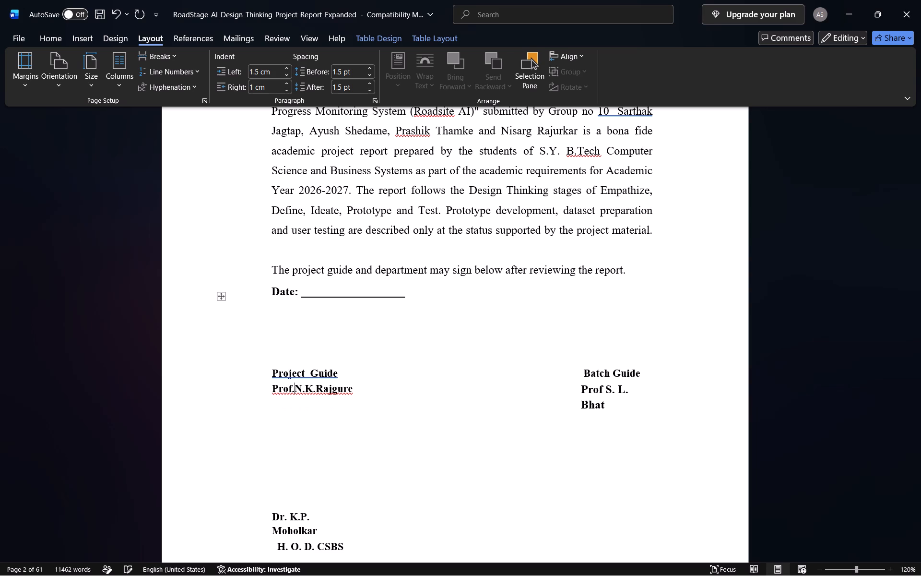
key(space)
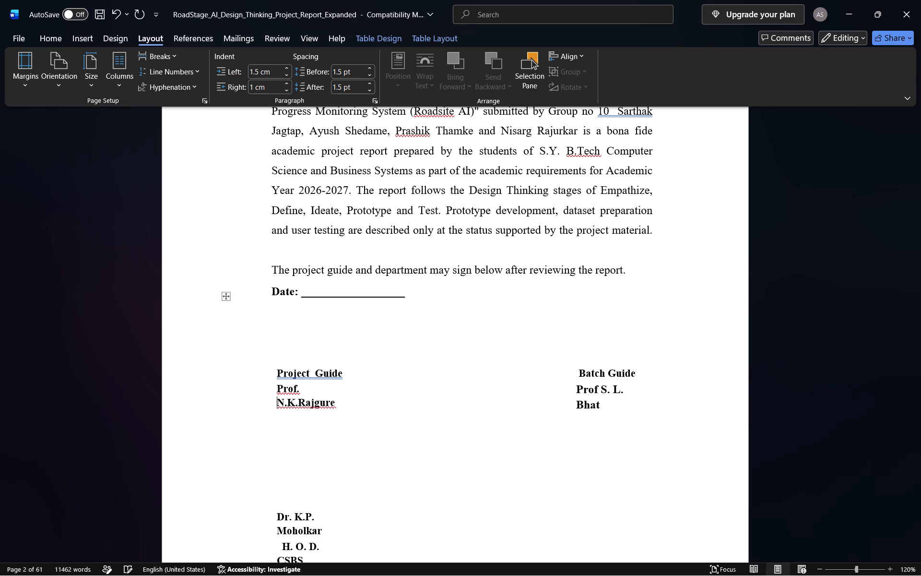
key(BackSpace)
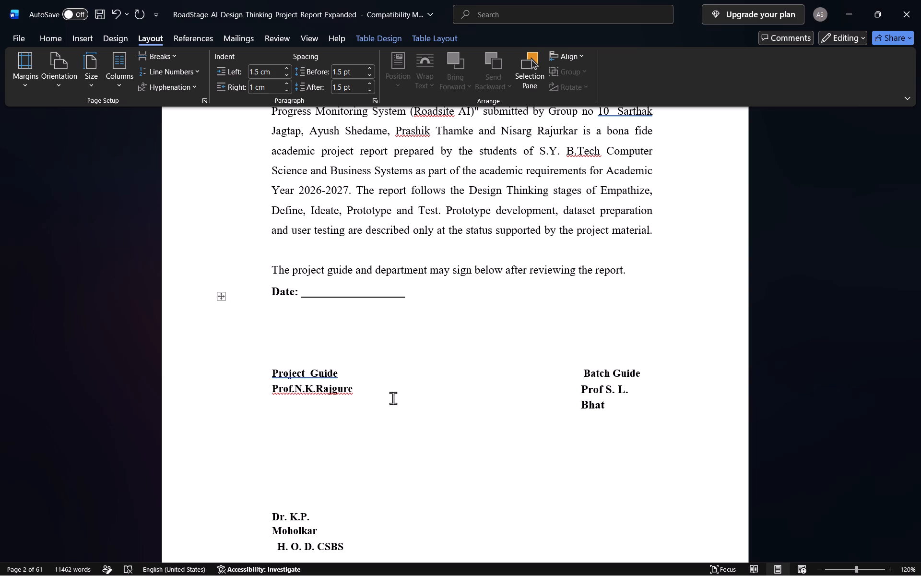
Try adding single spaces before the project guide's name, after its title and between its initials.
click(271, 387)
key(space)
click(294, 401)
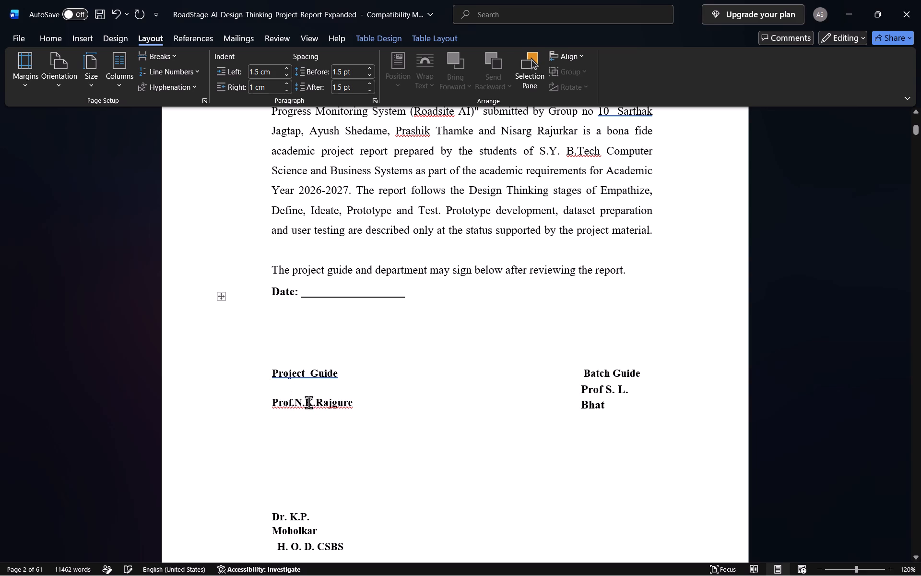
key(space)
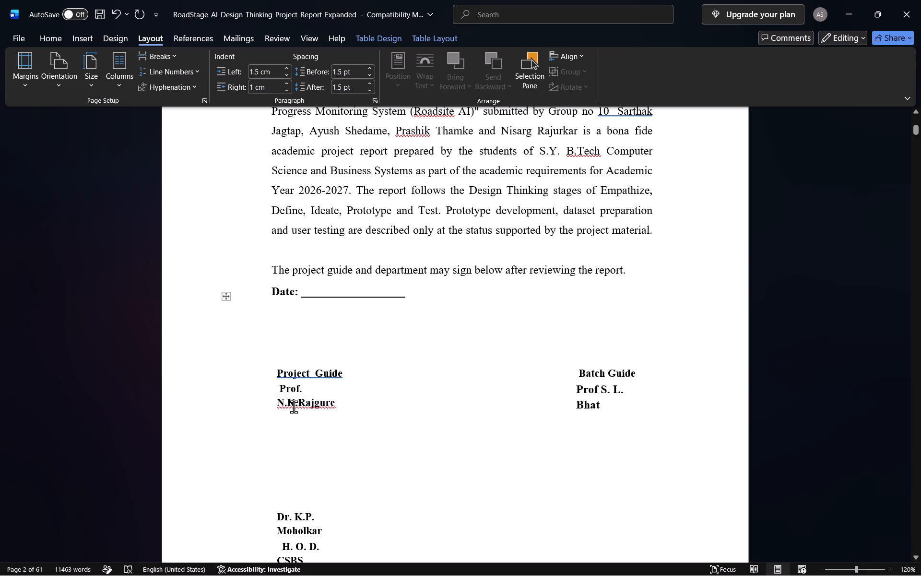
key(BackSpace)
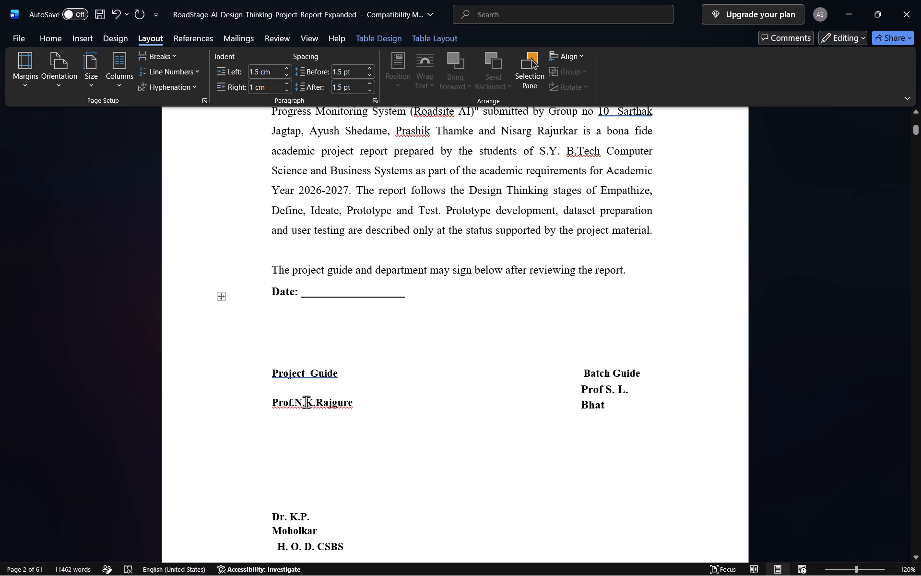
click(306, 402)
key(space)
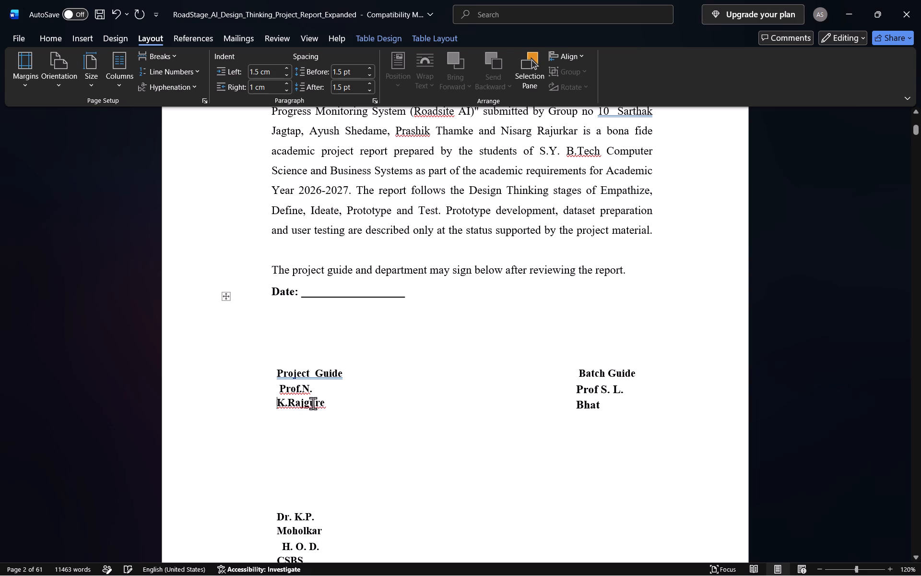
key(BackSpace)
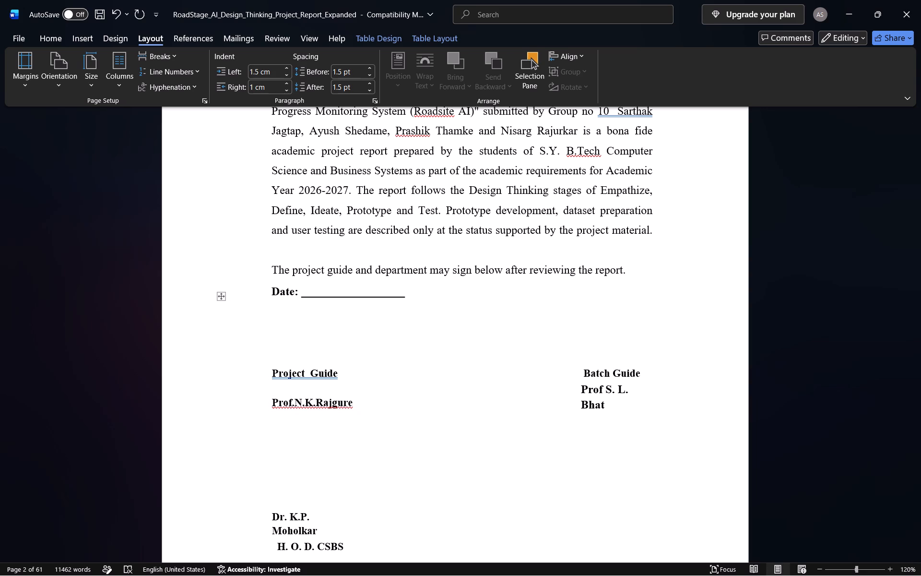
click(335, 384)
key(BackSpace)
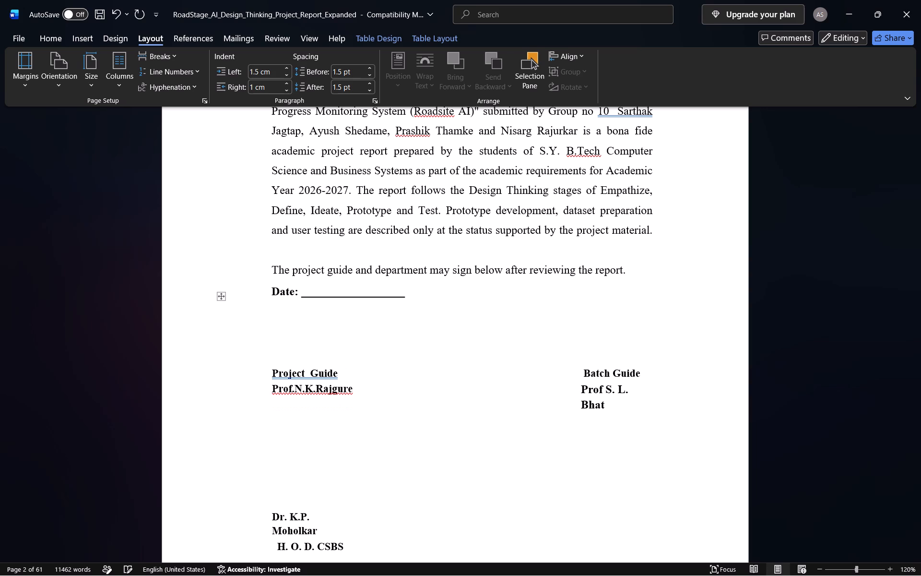
Delete the leading spaces before "H. O. D. CSBS" in the certificate signature block.
click(341, 456)
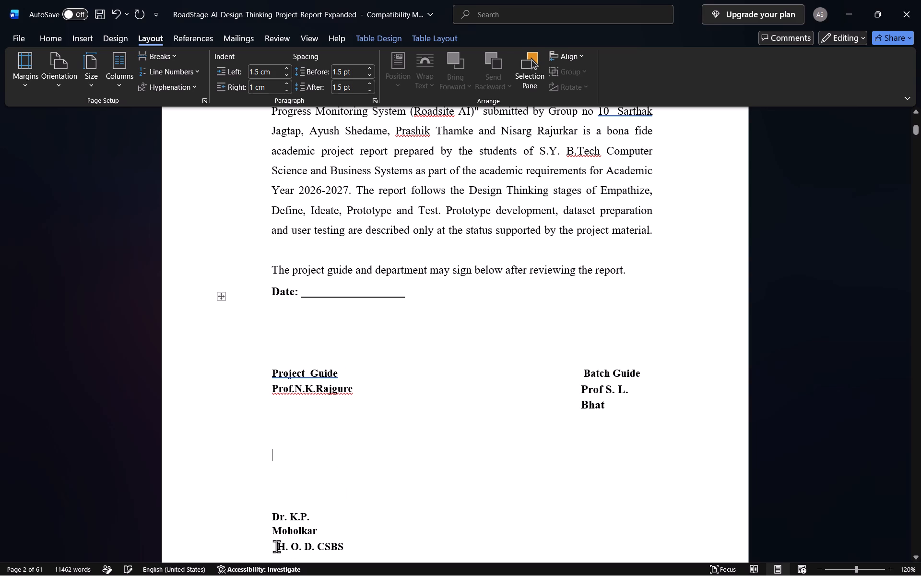
click(276, 546)
key(BackSpace)
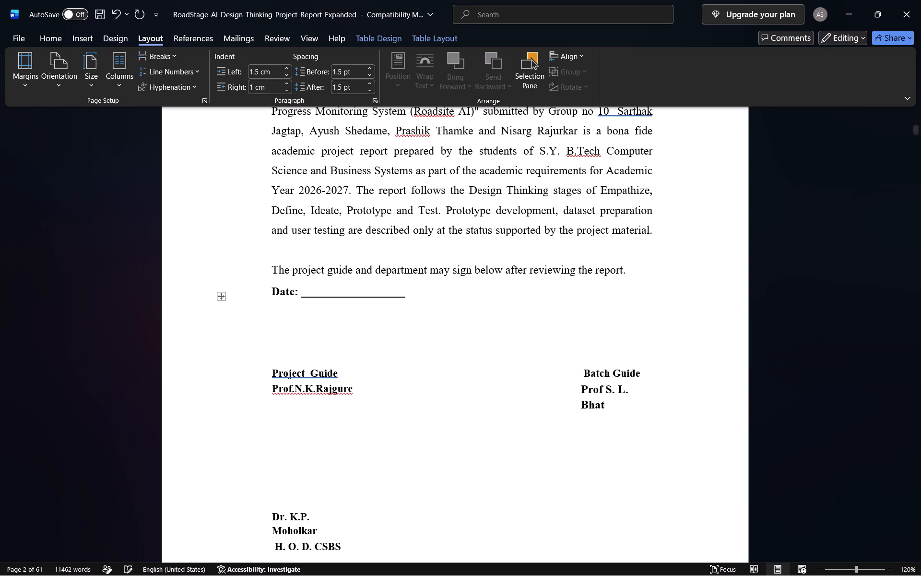
key(BackSpace)
Fit the department head's name on one line by removing the space before the surname and the period after "Dr".
click(270, 529)
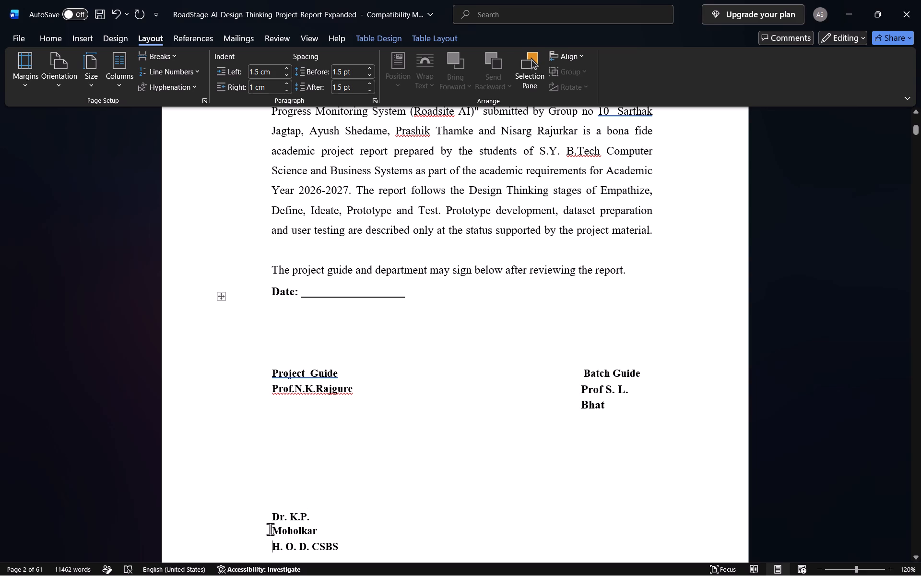
key(BackSpace)
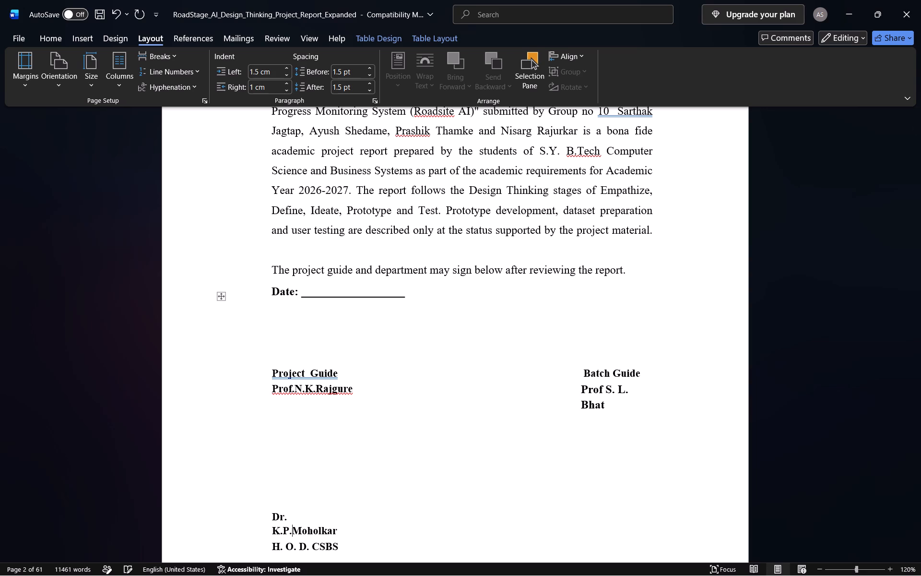
key(Left)
key(Left)
key(Left)
key(Left)
key(Left)
key(BackSpace)
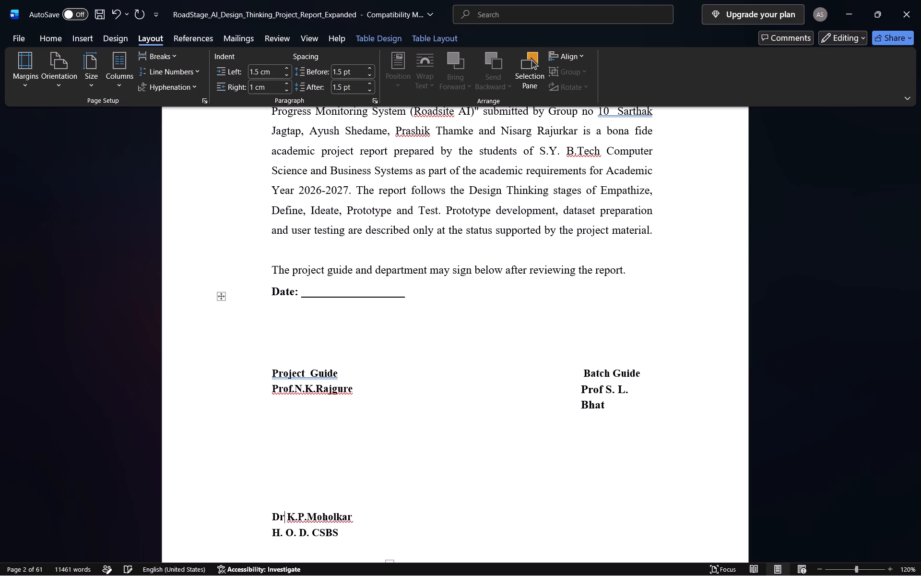
key(space)
key(BackSpace)
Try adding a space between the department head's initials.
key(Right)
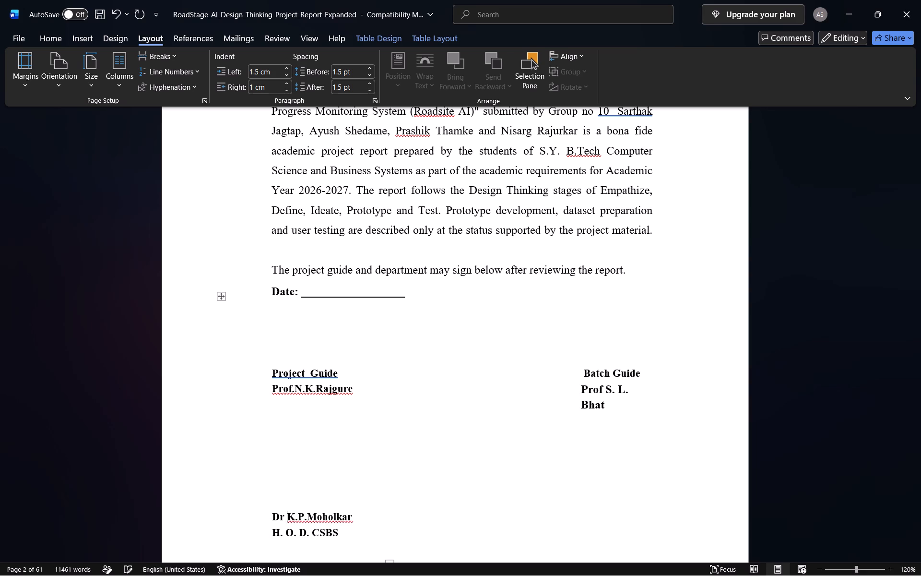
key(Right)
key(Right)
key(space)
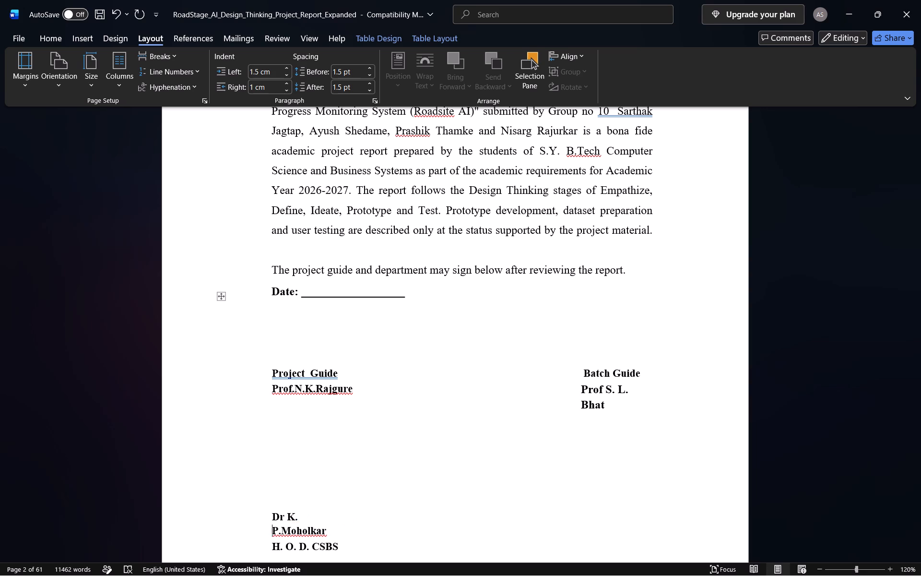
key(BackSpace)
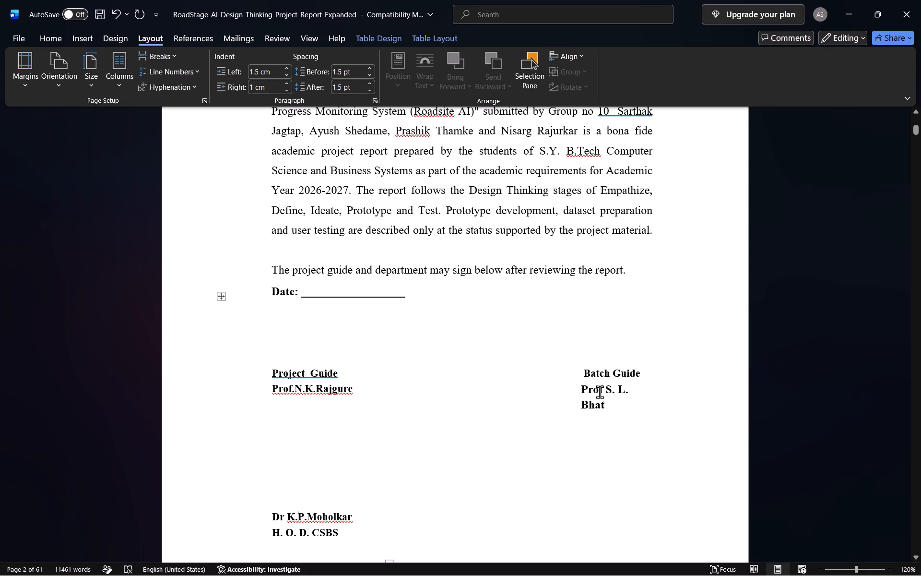
Bring the batch guide's name onto one line by removing the space before the surname.
click(579, 407)
key(space)
key(BackSpace)
key(BackSpace)
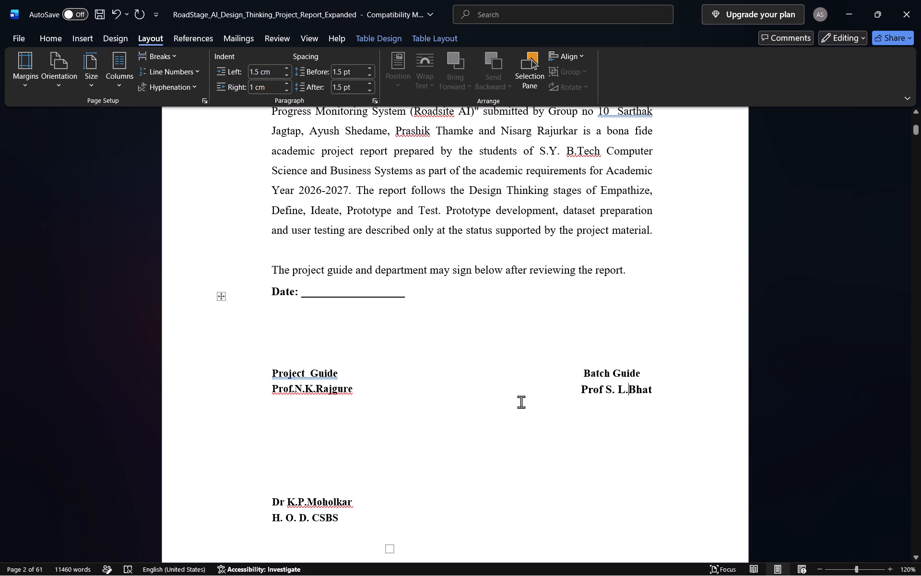
click(450, 407)
Review the report's layout from the cover page through the front matter and Chapter 1 up to Table 1.1.
scroll(450, 407, up, 9)
scroll(499, 388, up, 4)
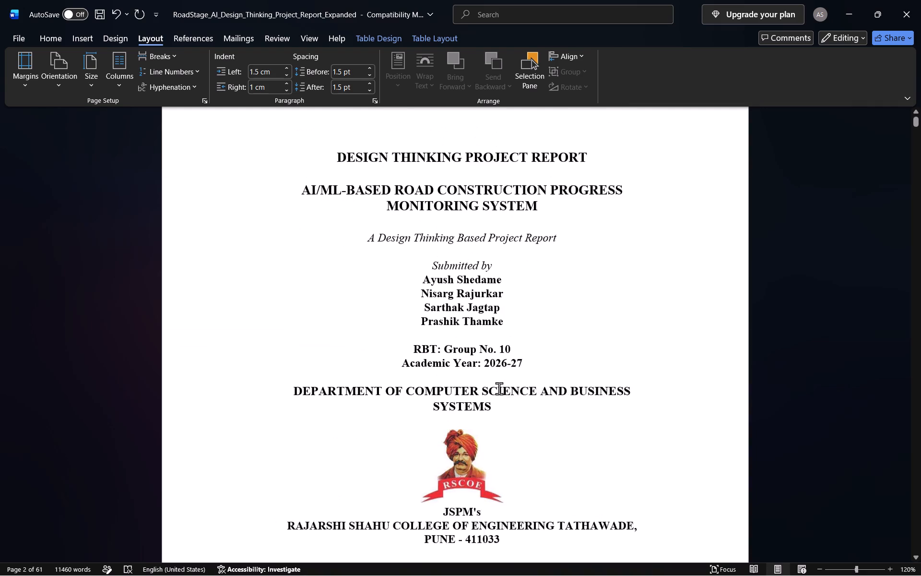
scroll(499, 388, up, 5)
scroll(499, 388, down, 20)
scroll(499, 388, down, 10)
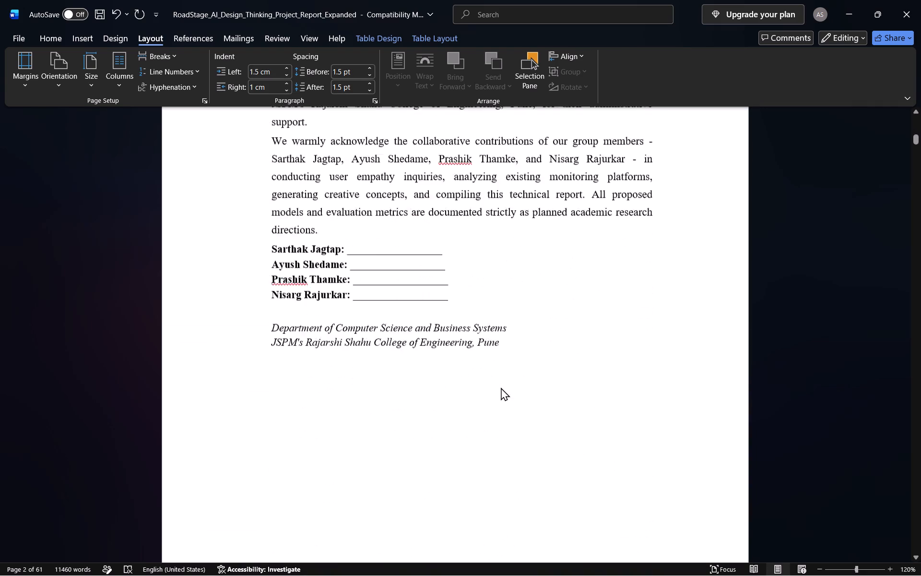
scroll(501, 387, down, 17)
scroll(501, 387, down, 5)
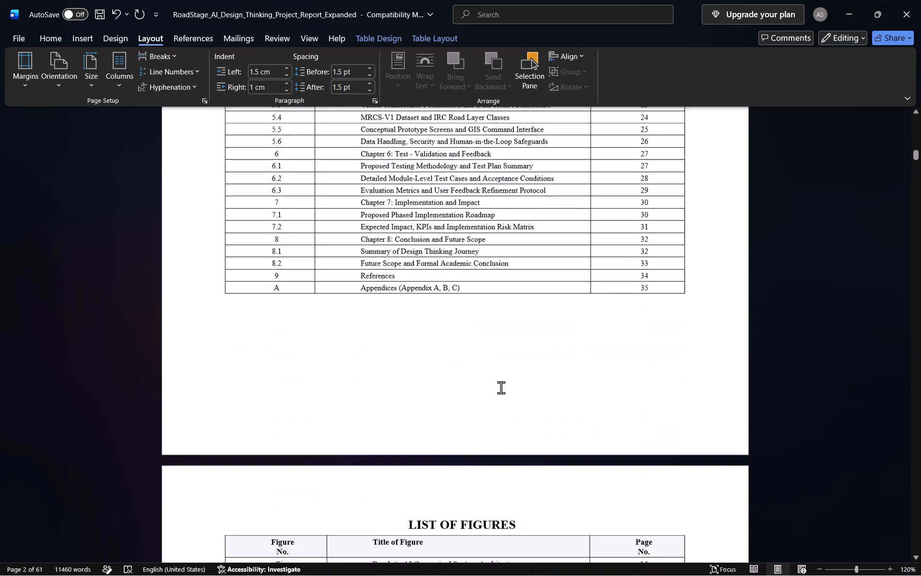
scroll(501, 387, down, 18)
scroll(501, 387, down, 6)
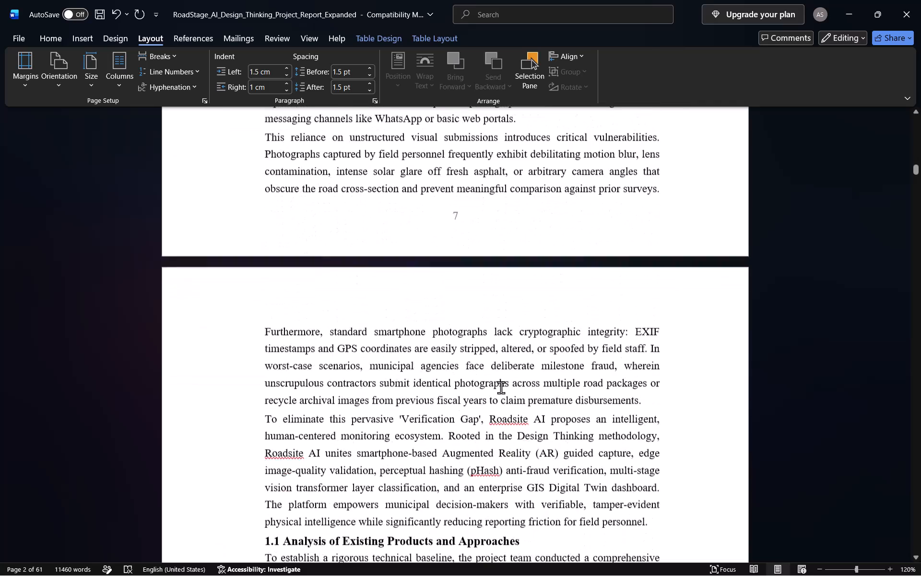
scroll(501, 387, down, 16)
scroll(501, 387, down, 6)
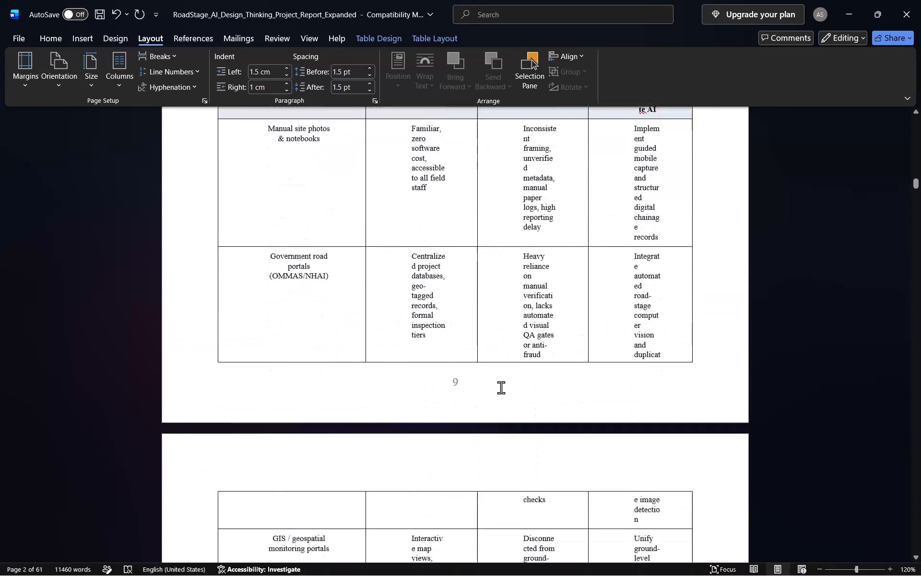
scroll(501, 387, down, 7)
scroll(501, 387, up, 9)
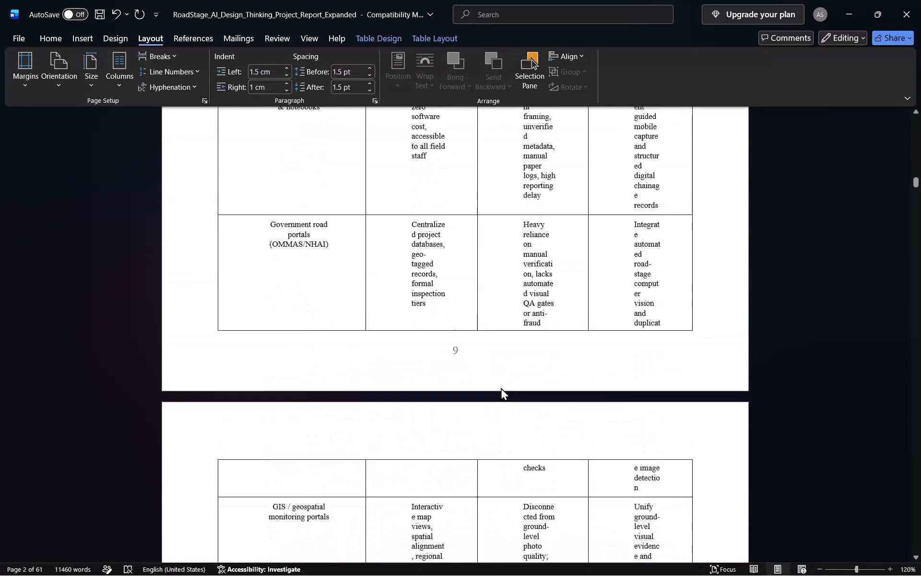
scroll(501, 387, down, 3)
scroll(225, 359, up, 9)
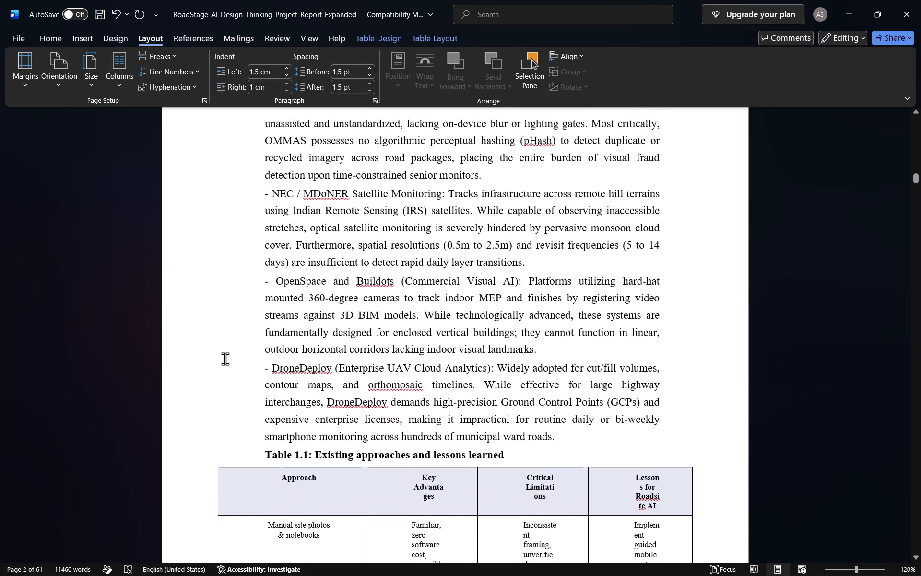
scroll(227, 364, down, 3)
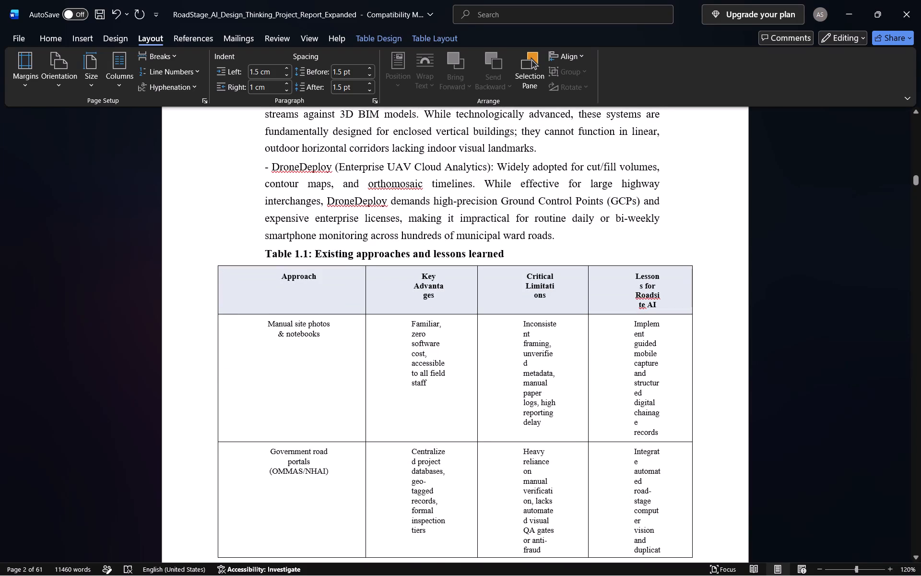
Move the whole of Table 1.1, "Existing approaches and lessons learned", slightly toward the page's left margin and downward.
click(215, 268)
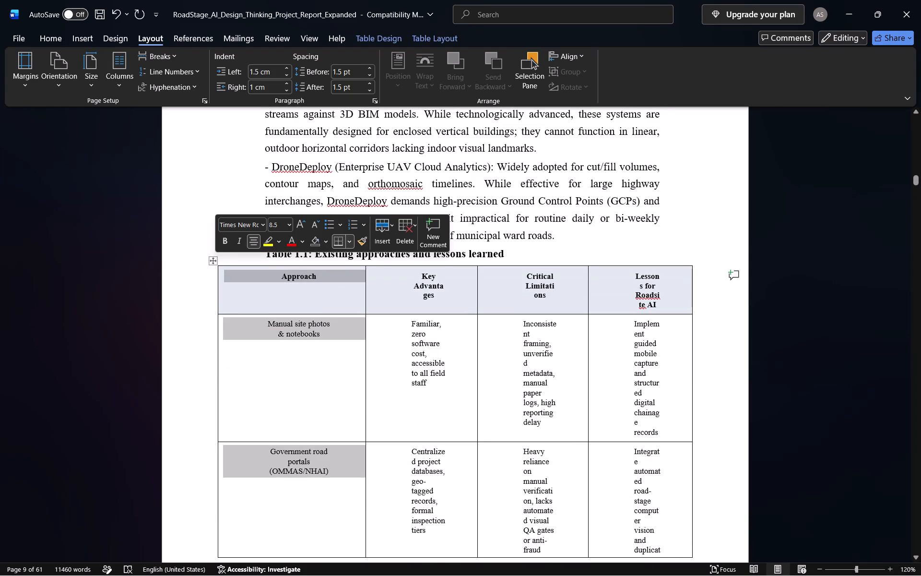
drag(211, 260, 210, 263)
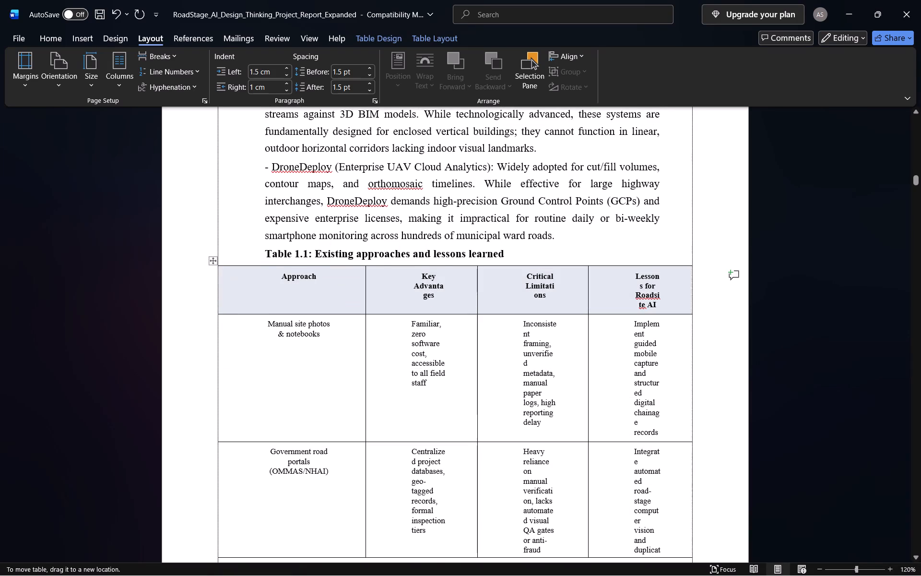
drag(210, 263, 210, 276)
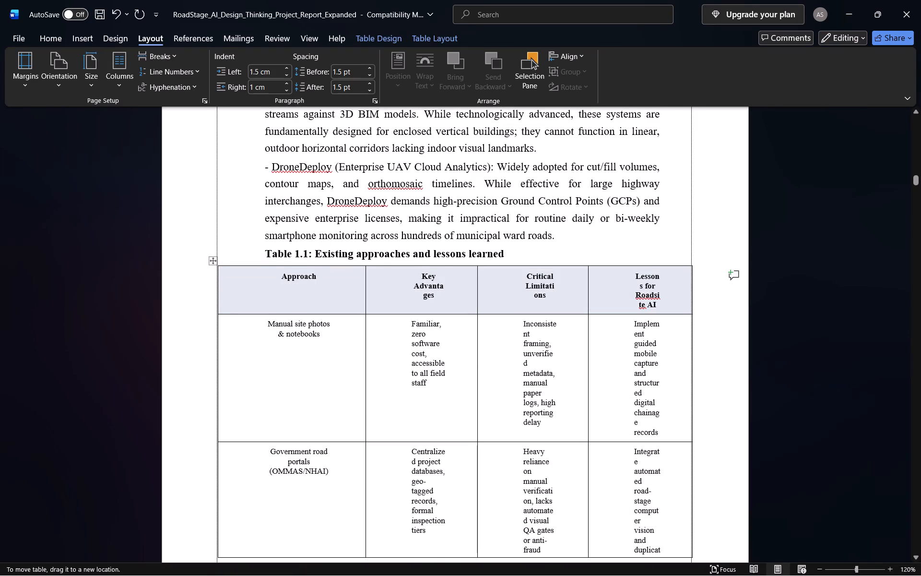
drag(210, 276, 205, 277)
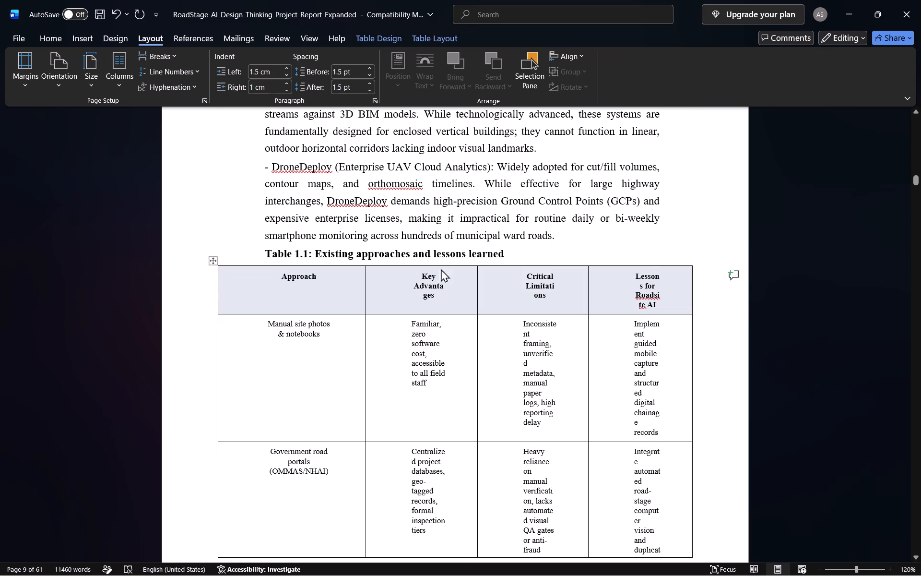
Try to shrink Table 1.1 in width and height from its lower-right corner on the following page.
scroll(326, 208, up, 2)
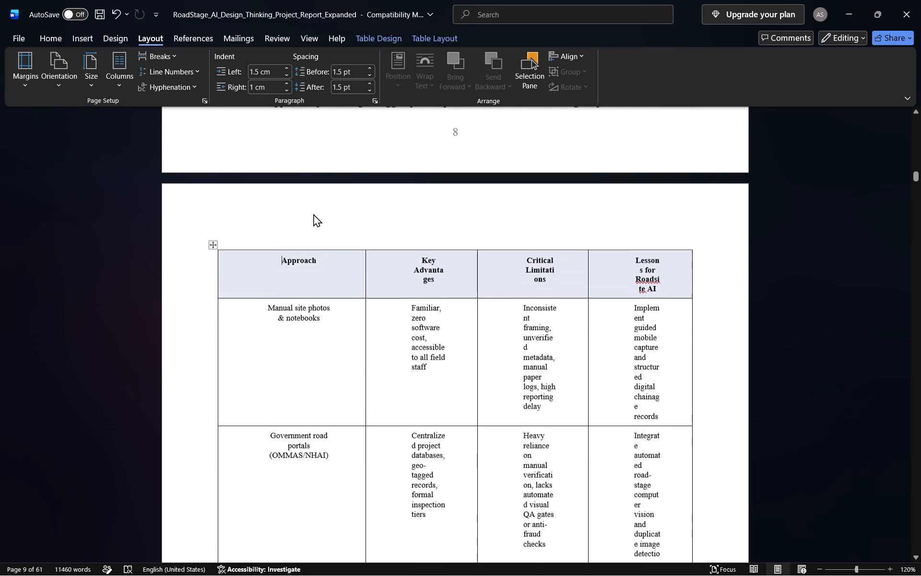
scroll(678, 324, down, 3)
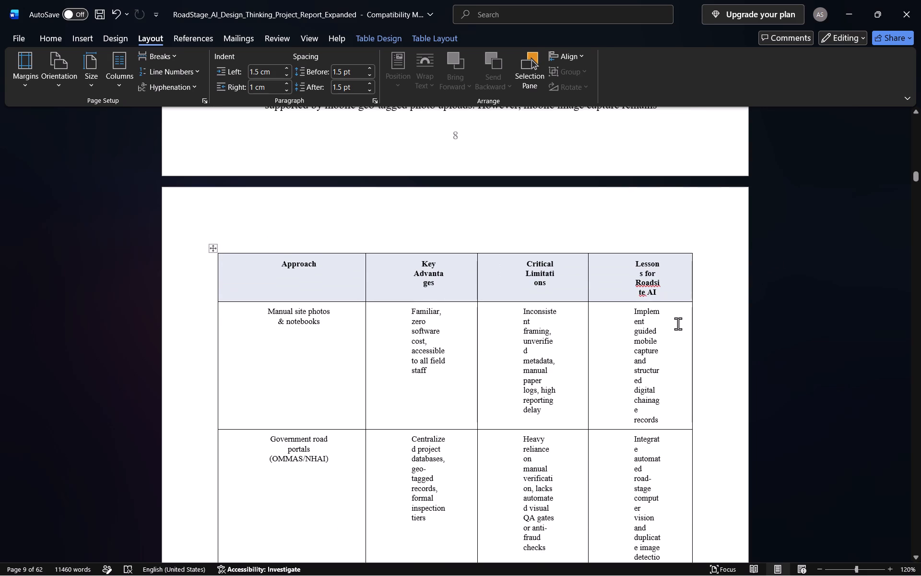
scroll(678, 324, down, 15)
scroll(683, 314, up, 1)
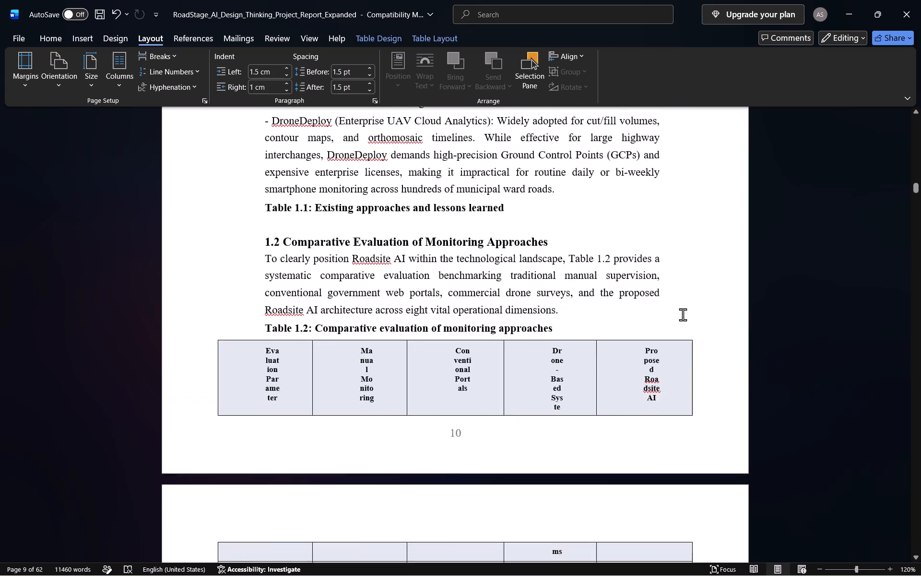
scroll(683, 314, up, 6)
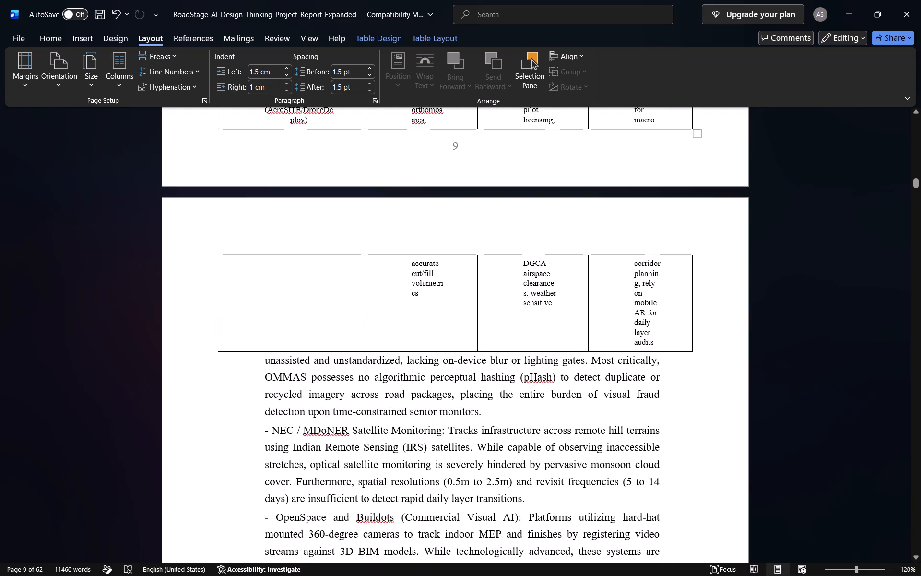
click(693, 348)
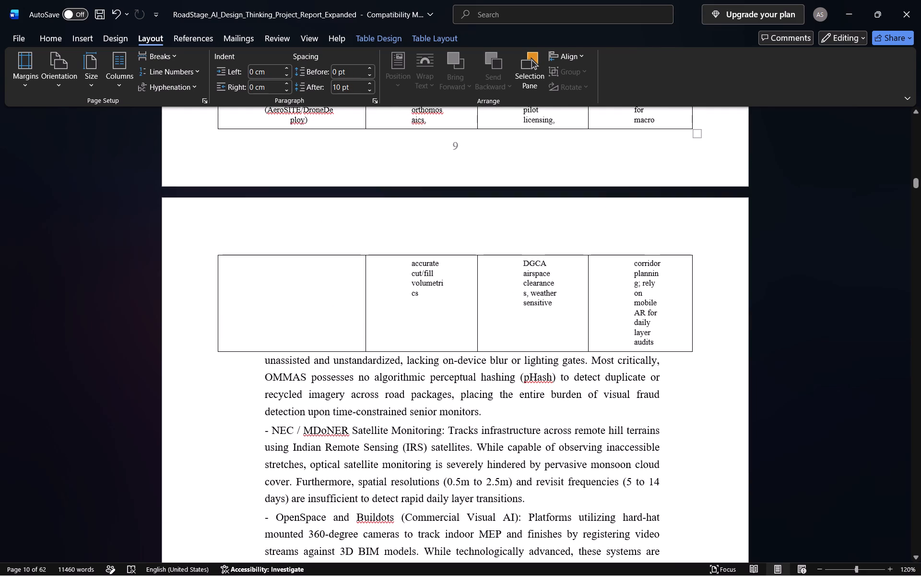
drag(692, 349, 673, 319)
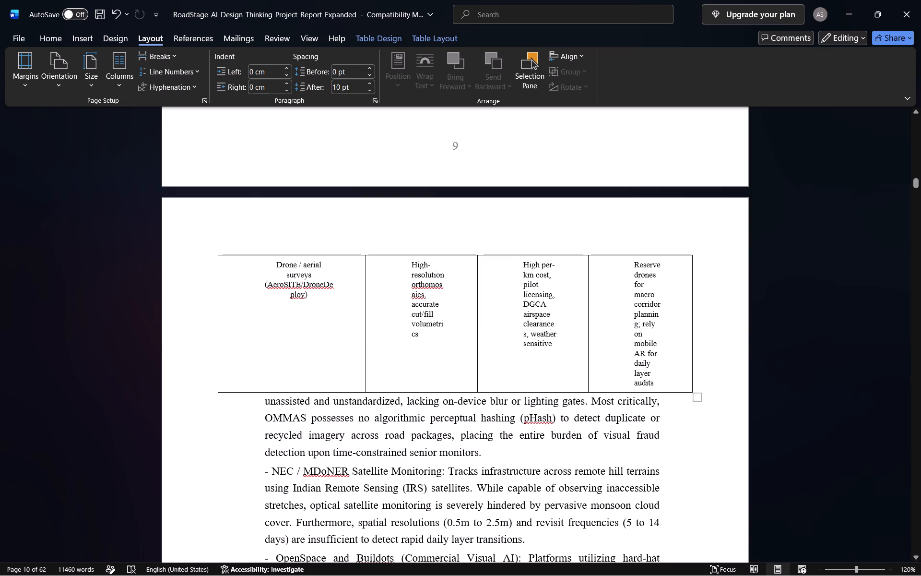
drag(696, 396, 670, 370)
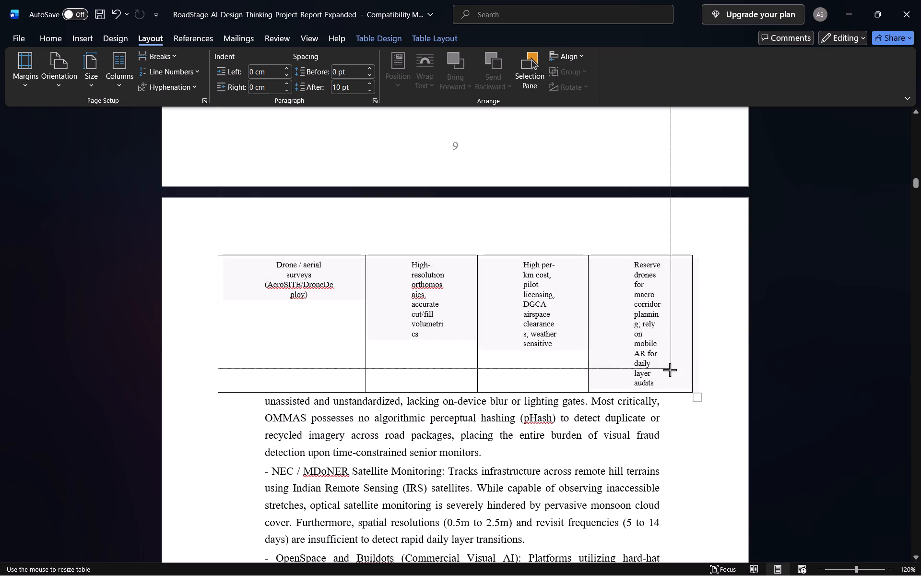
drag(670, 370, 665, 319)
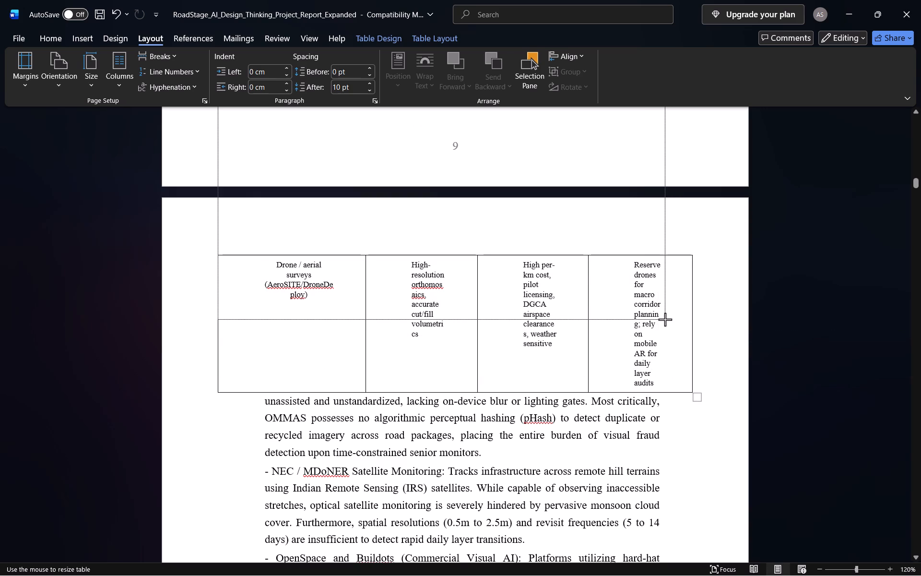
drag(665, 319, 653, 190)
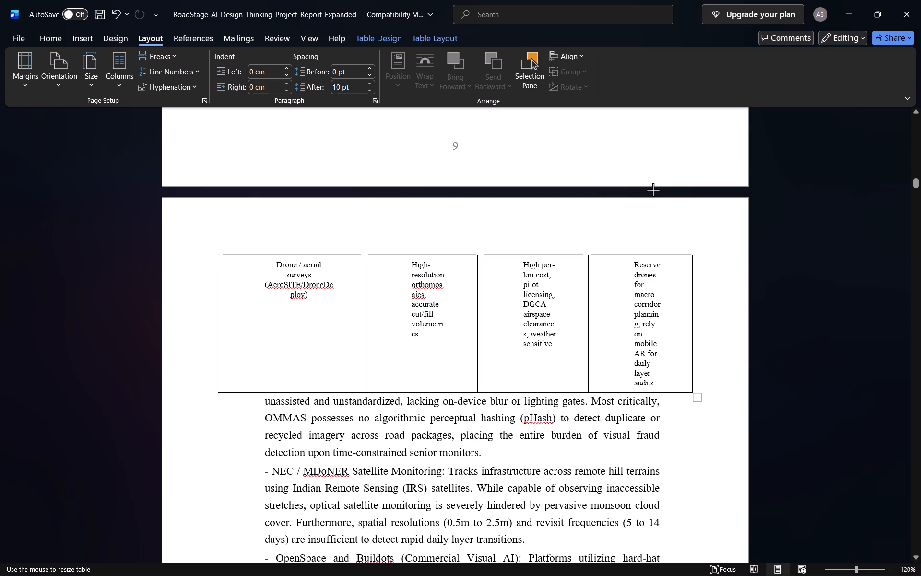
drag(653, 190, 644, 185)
Examine how Table 1.1 sits across its pages and against the surrounding Section 1.1 text.
scroll(644, 185, up, 2)
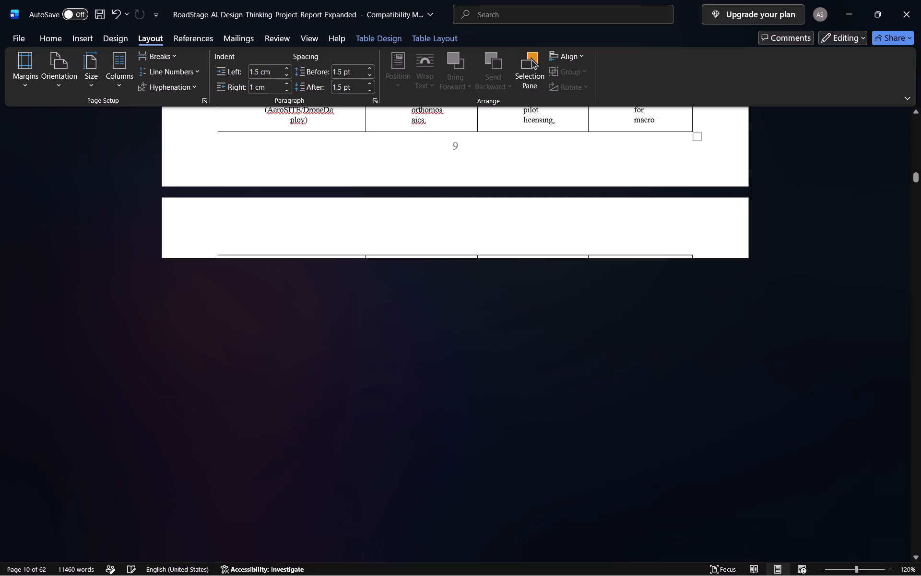
scroll(642, 301, down, 11)
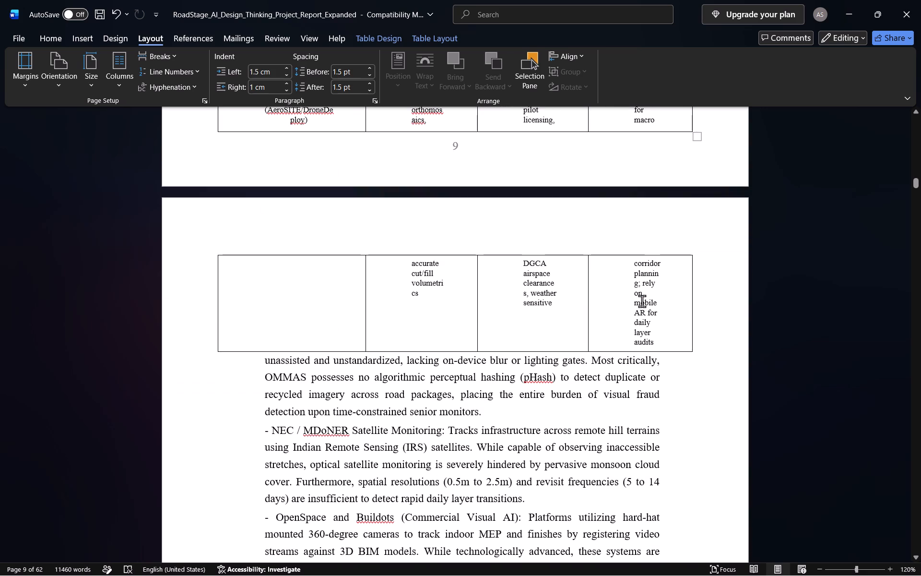
scroll(642, 301, up, 15)
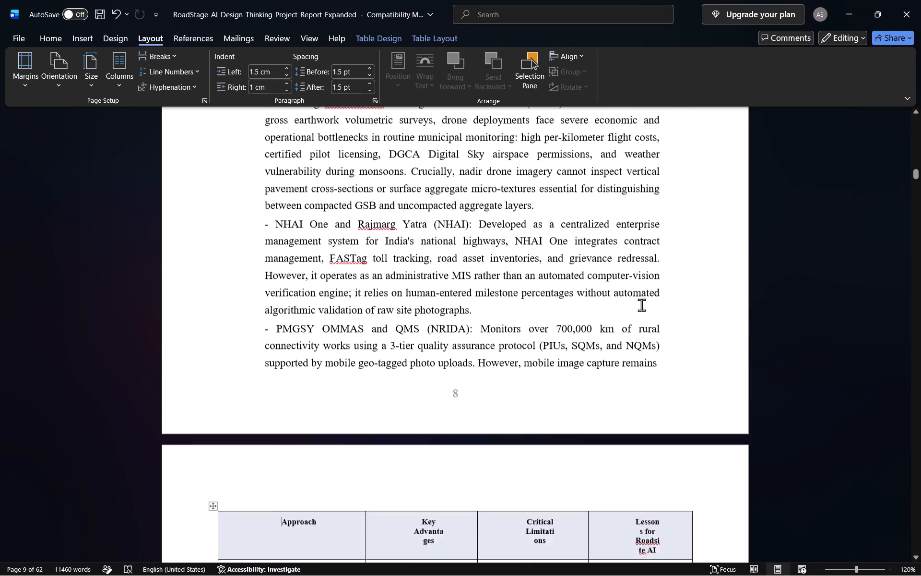
scroll(641, 305, down, 1)
scroll(641, 305, up, 6)
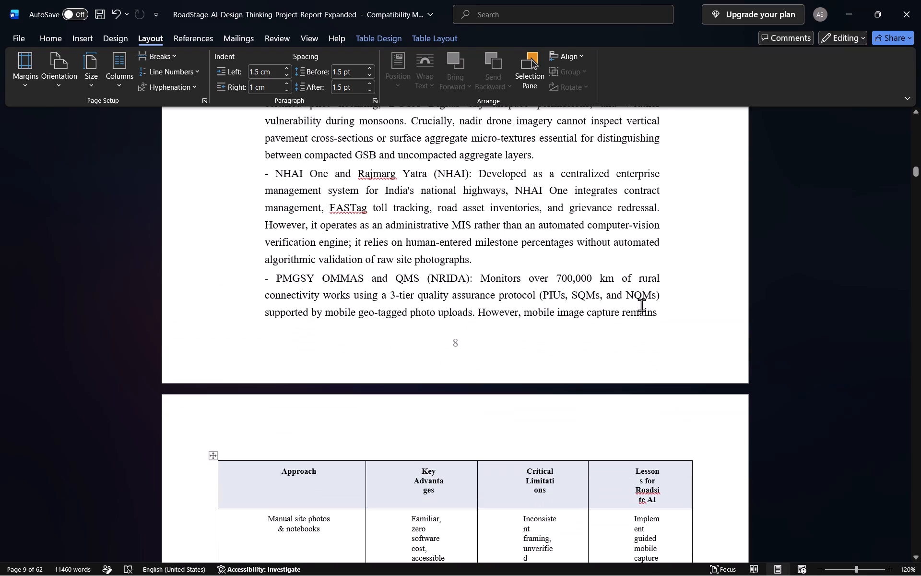
scroll(641, 305, up, 5)
scroll(641, 305, down, 15)
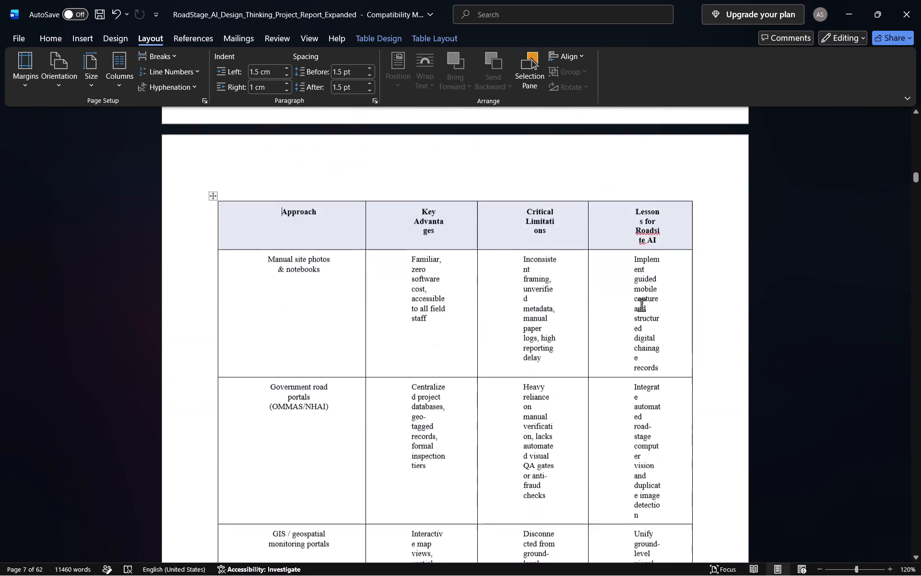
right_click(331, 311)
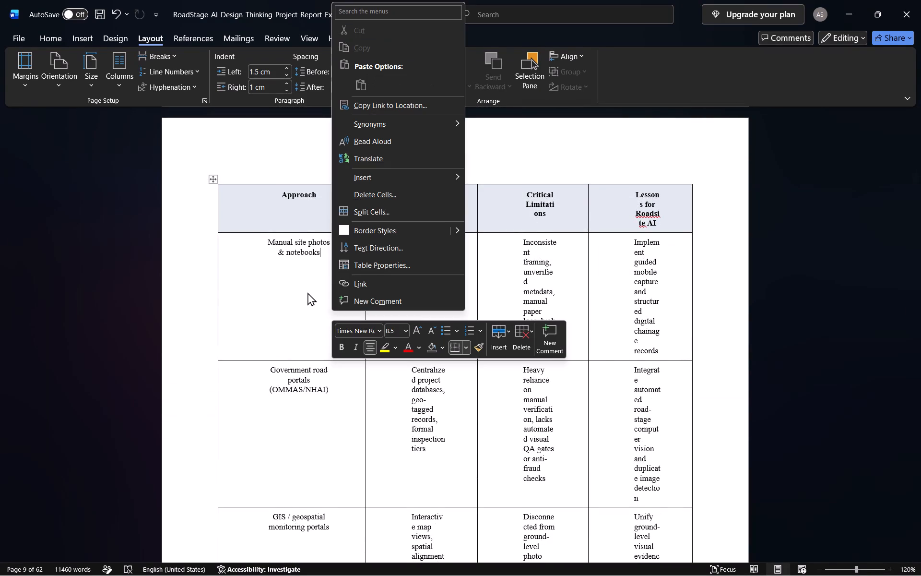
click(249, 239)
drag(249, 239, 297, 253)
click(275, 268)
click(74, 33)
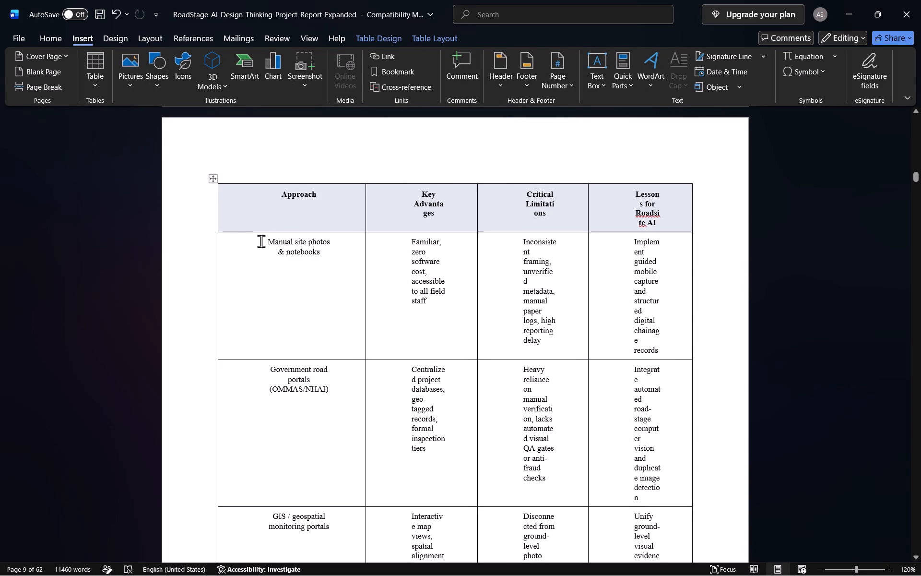
Select all body rows of Table 1.1, from "Manual site photos & notebooks" through "Drone / aerial surveys", and remove their bottom border.
drag(261, 239, 474, 509)
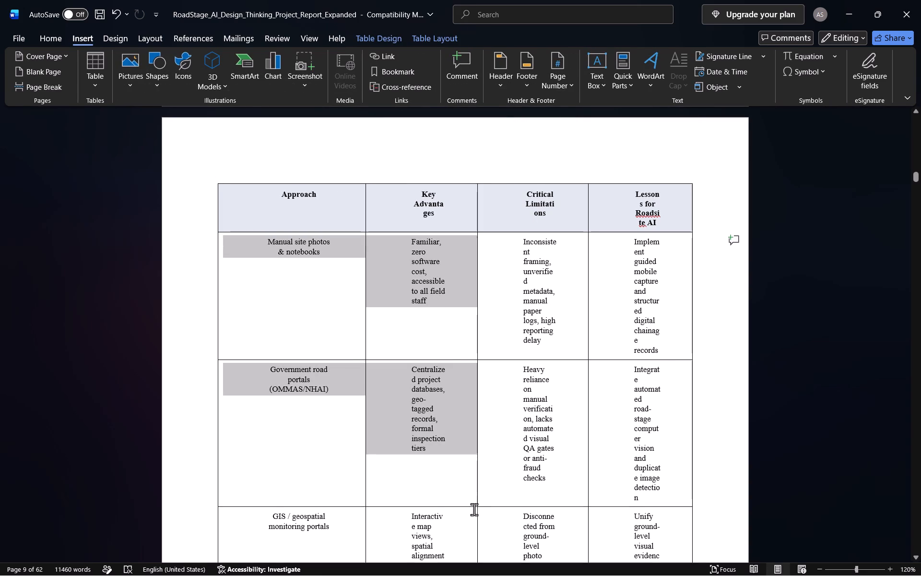
drag(474, 509, 637, 575)
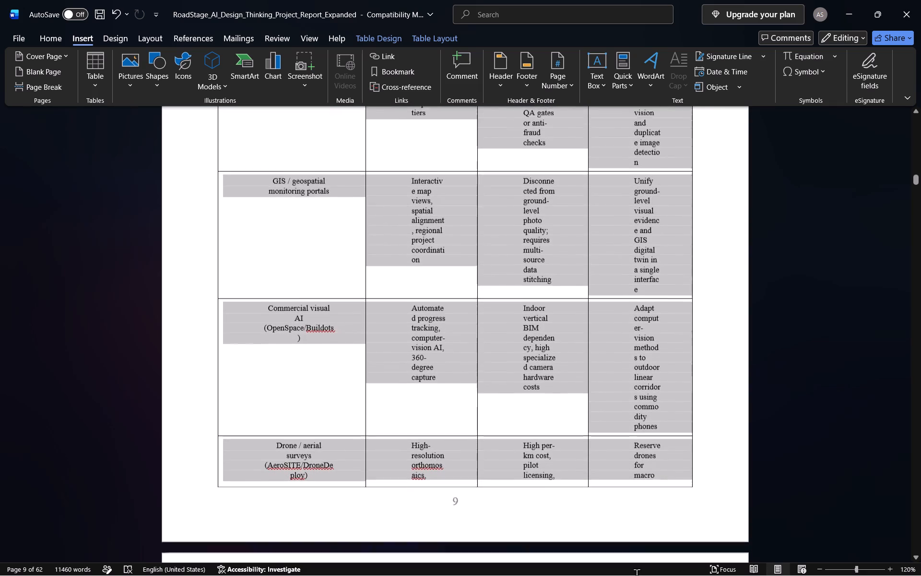
drag(637, 575, 613, 530)
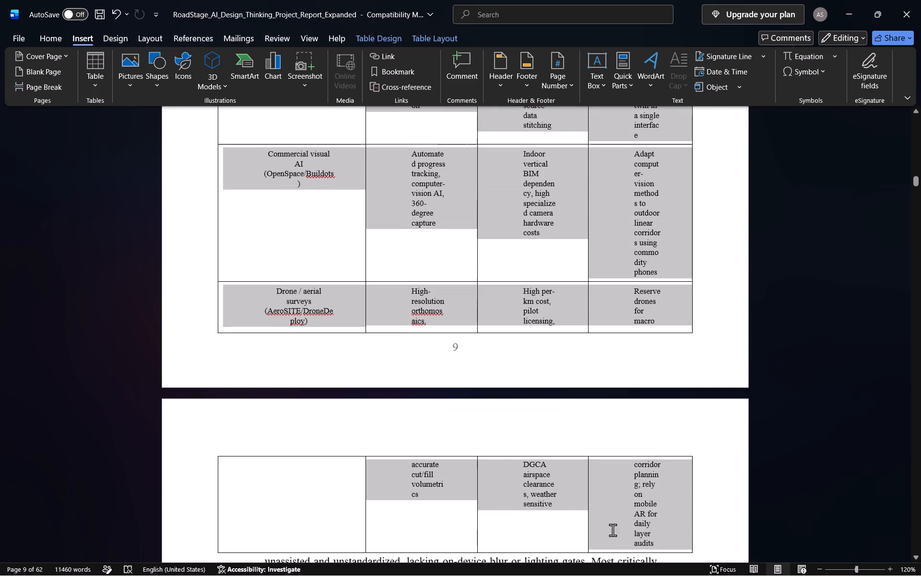
drag(613, 530, 653, 460)
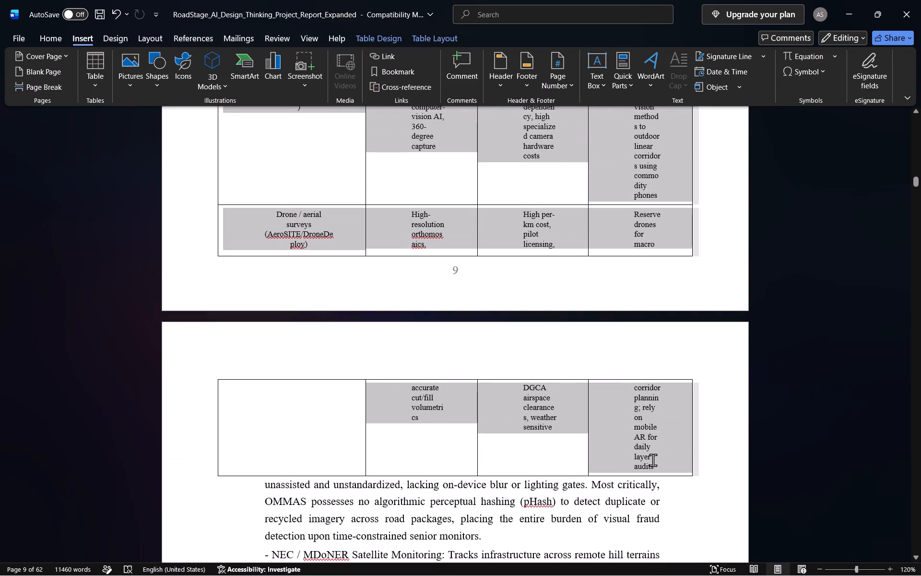
drag(653, 460, 666, 459)
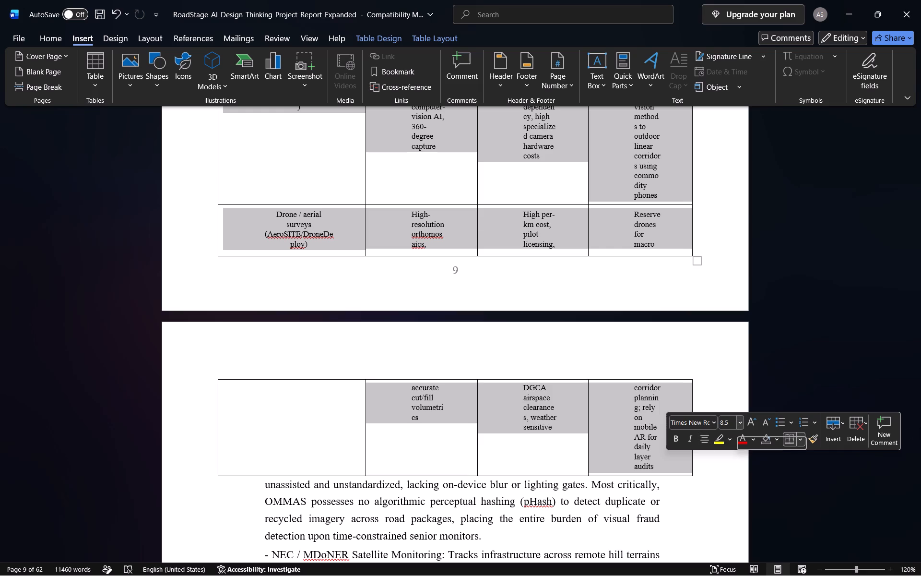
click(838, 430)
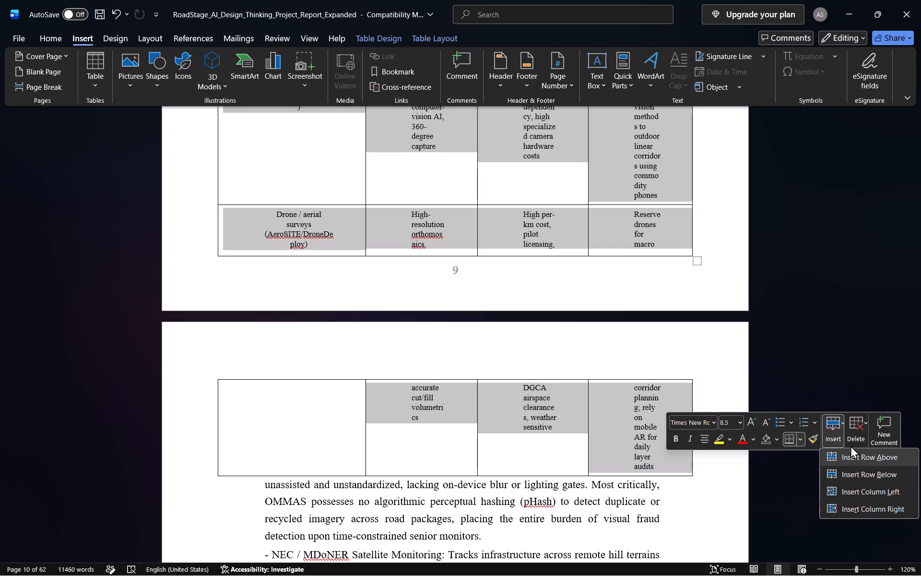
click(794, 437)
click(798, 437)
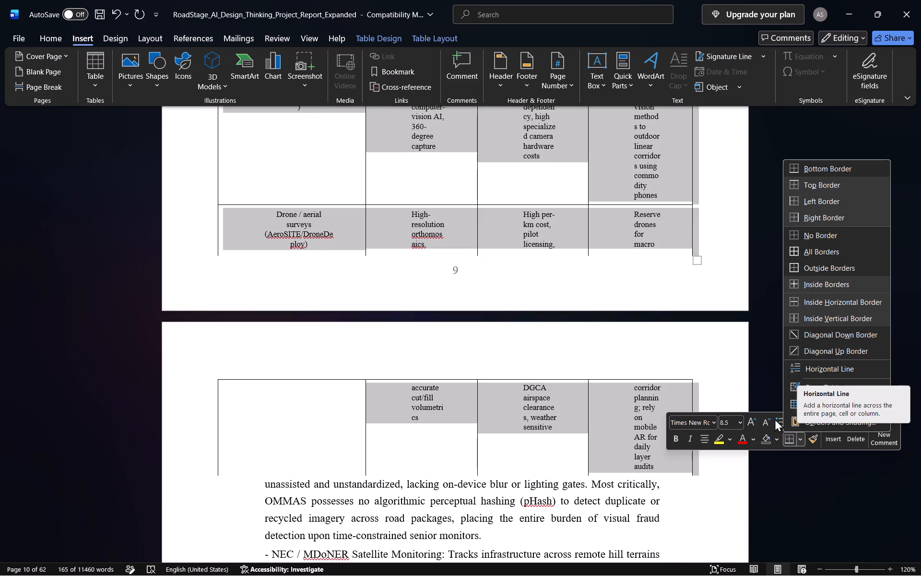
Set the font size of the selected body rows in Table 1.1 to 8.
click(709, 421)
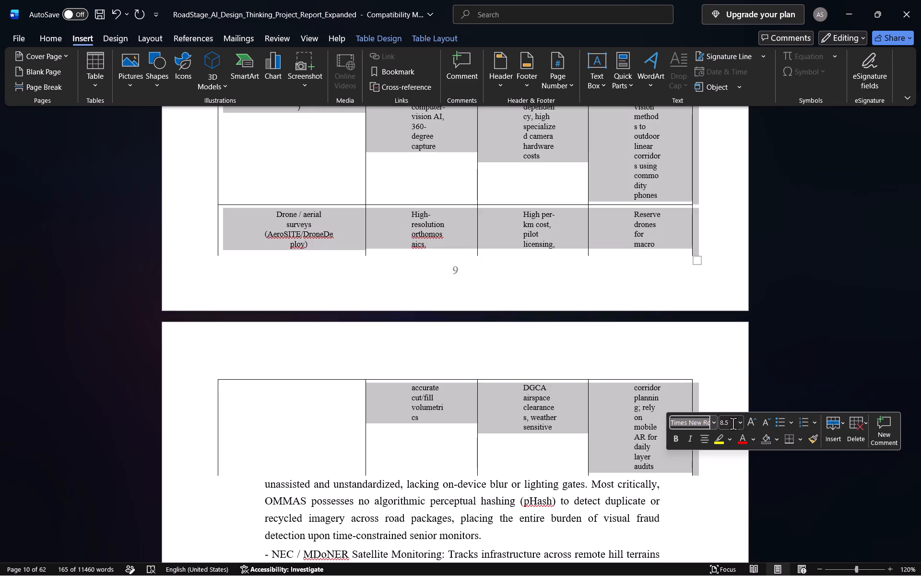
click(742, 422)
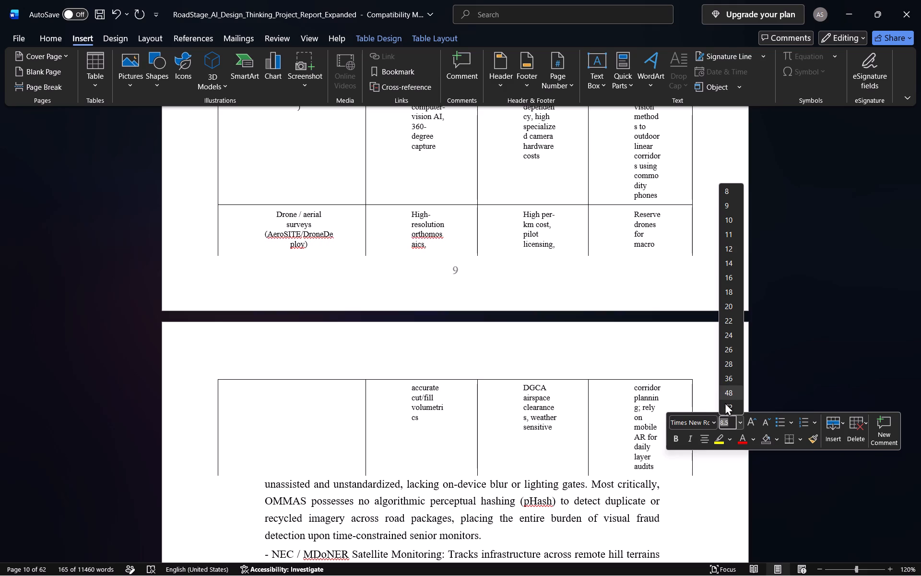
key(BackSpace)
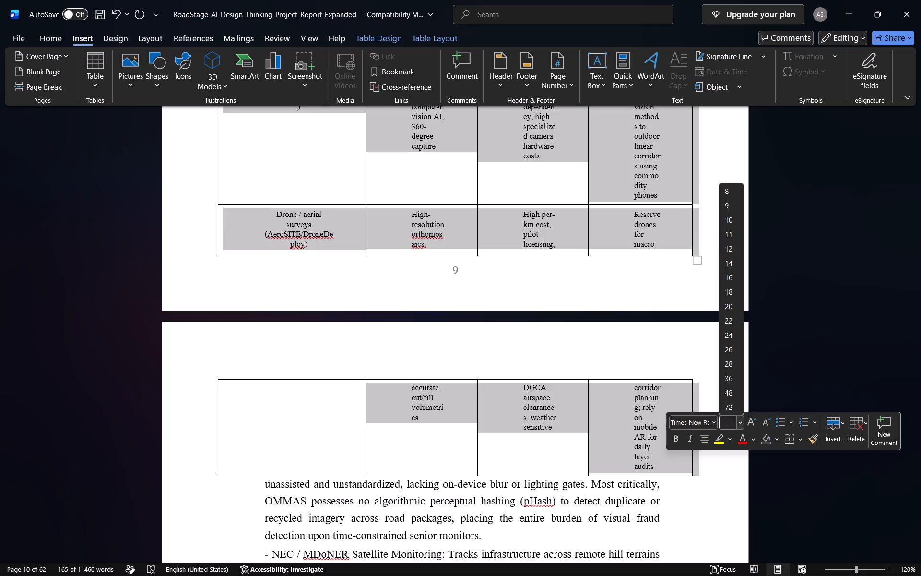
key(7)
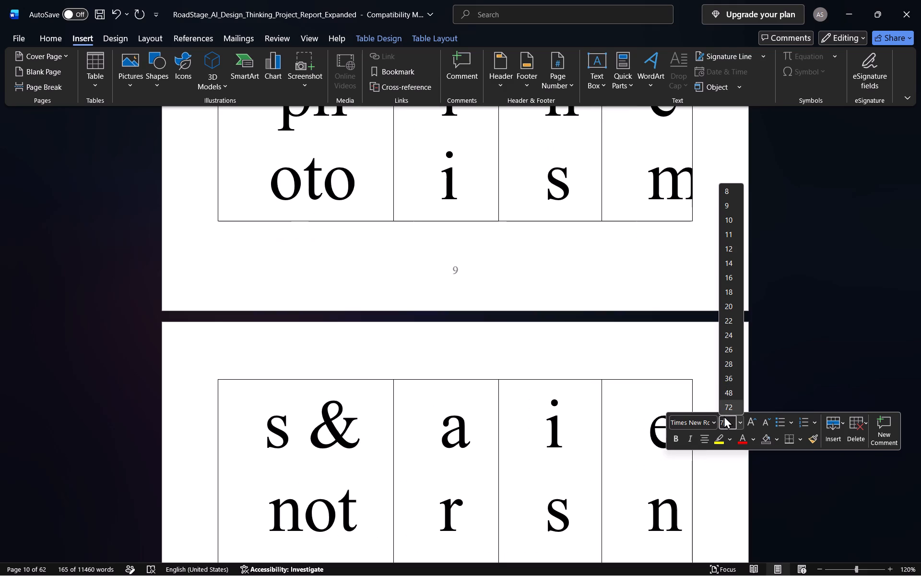
key(BackSpace)
click(724, 420)
key(BackSpace)
key(7)
scroll(743, 371, up, 1)
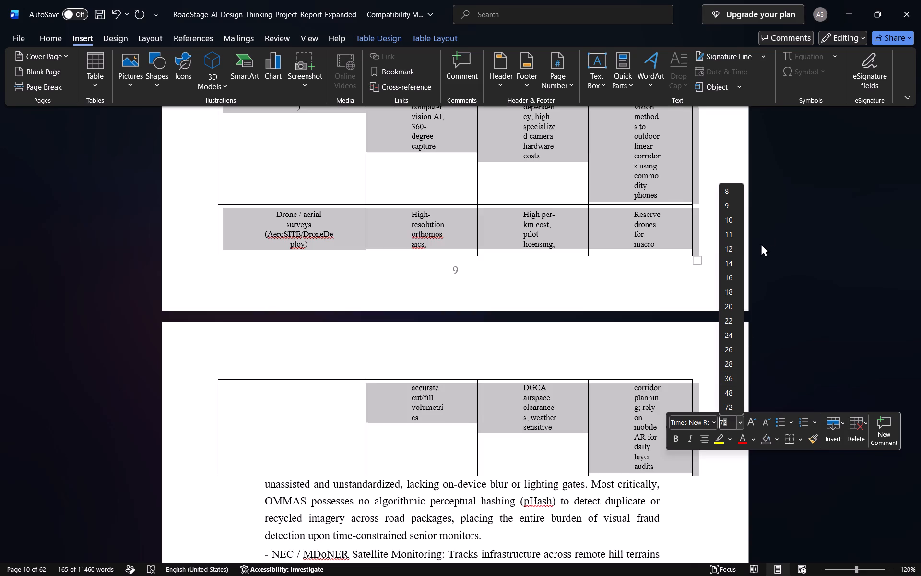
click(727, 187)
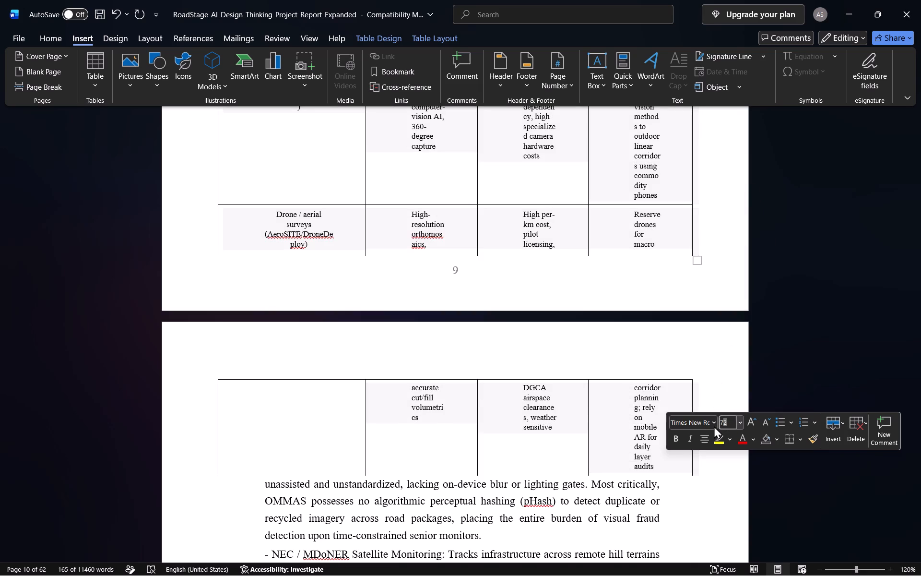
click(764, 394)
Examine how Table 1.1 fits on page 9 and against the text on the pages before and after it.
scroll(716, 368, up, 3)
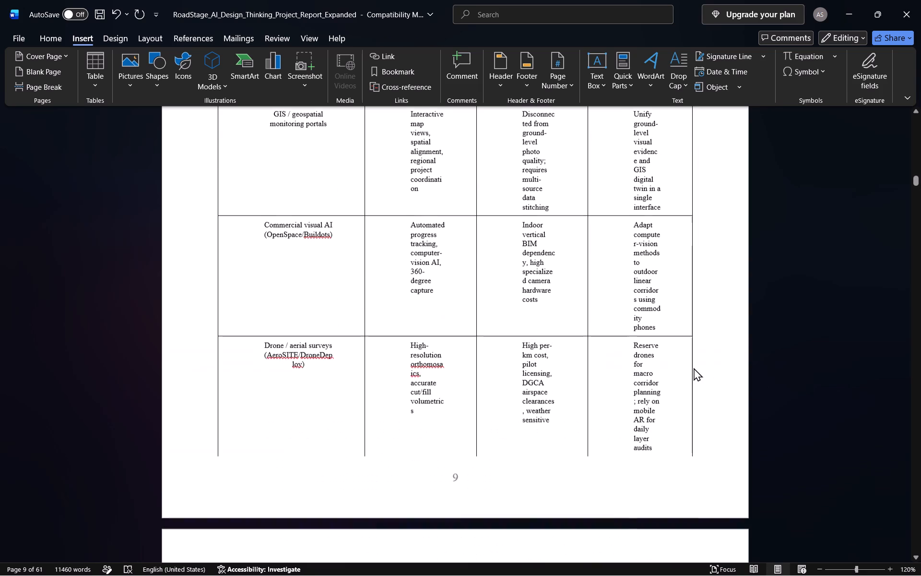
scroll(687, 368, up, 14)
scroll(671, 375, down, 8)
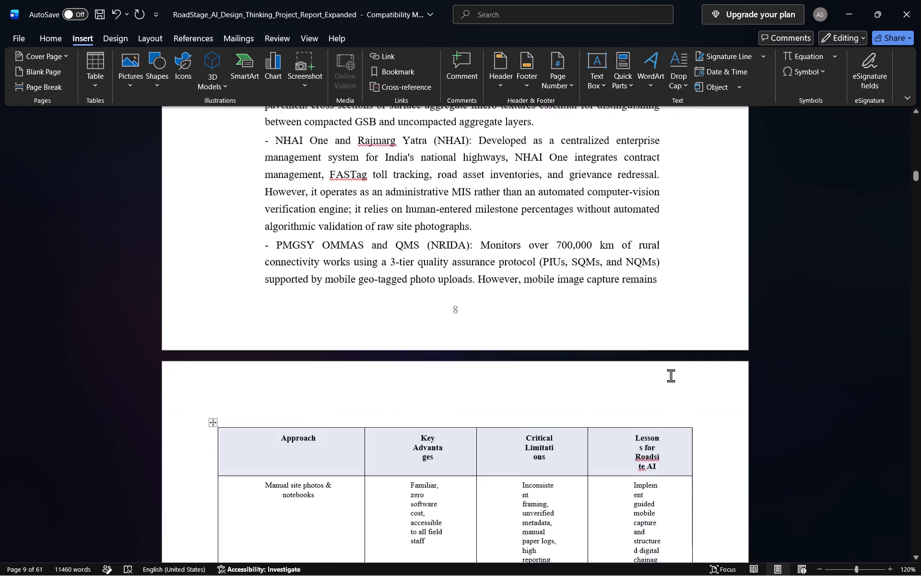
scroll(671, 375, down, 11)
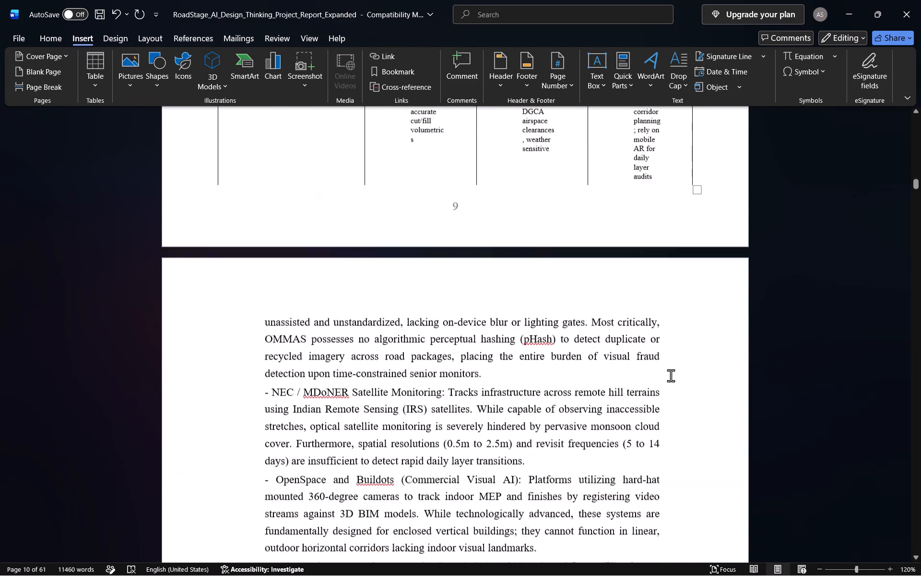
scroll(671, 372, up, 5)
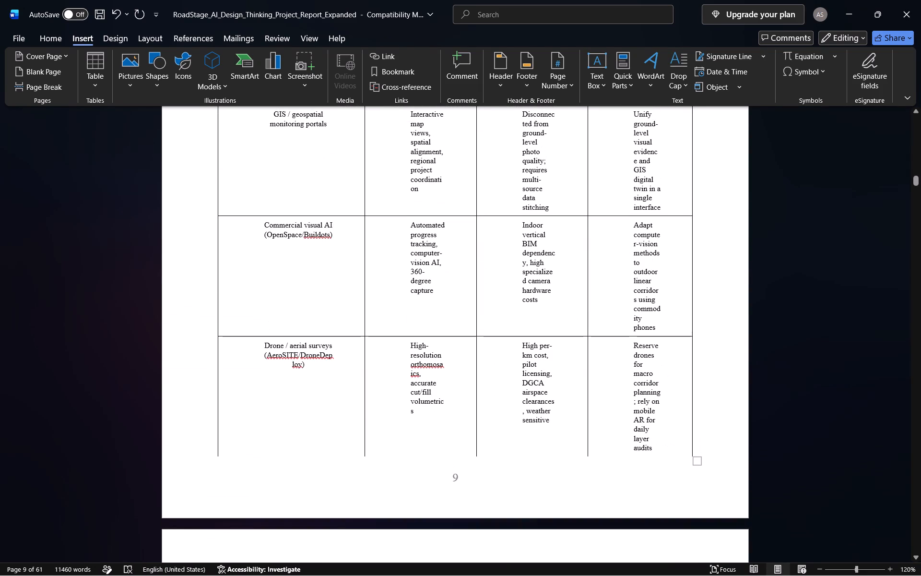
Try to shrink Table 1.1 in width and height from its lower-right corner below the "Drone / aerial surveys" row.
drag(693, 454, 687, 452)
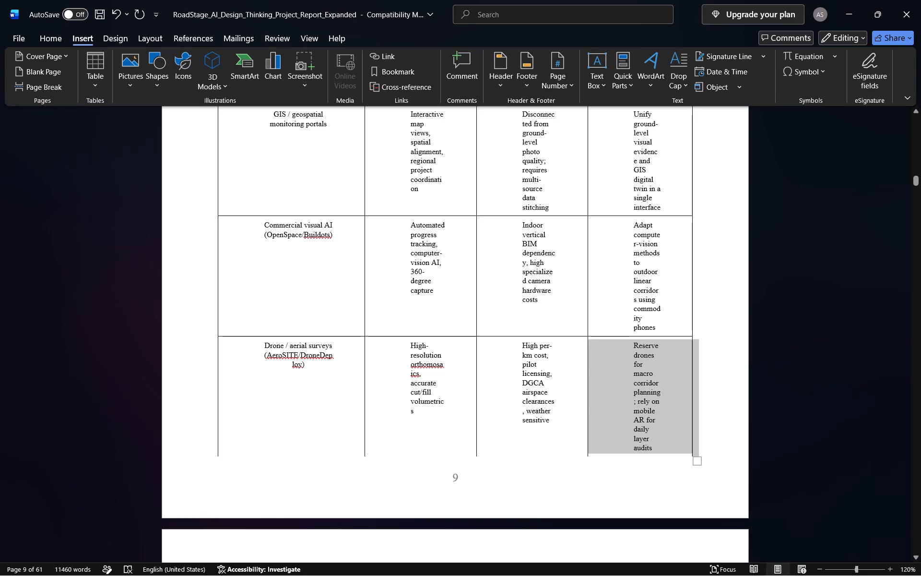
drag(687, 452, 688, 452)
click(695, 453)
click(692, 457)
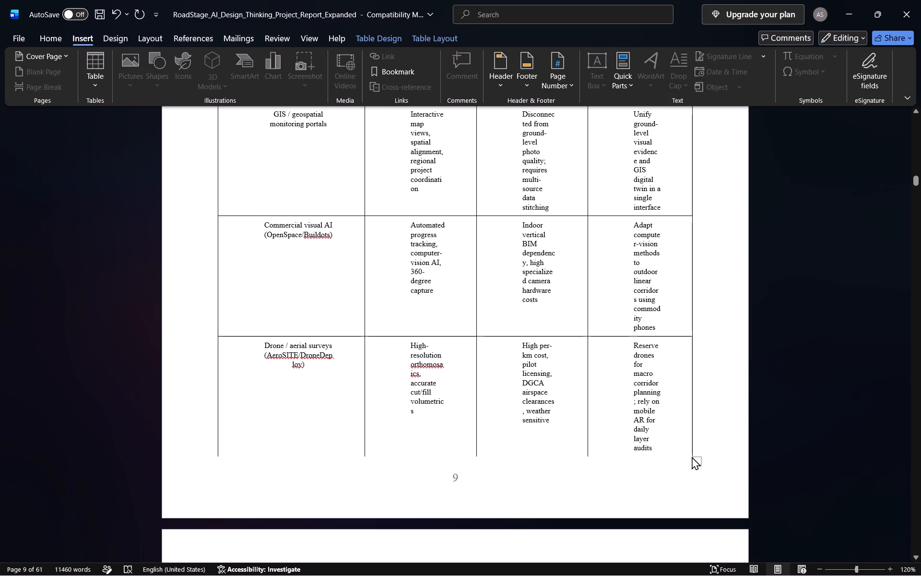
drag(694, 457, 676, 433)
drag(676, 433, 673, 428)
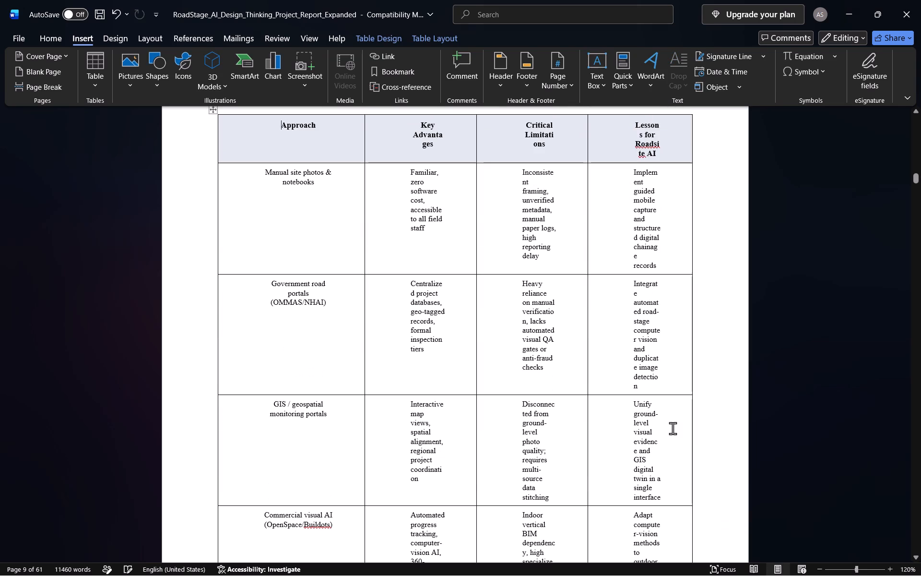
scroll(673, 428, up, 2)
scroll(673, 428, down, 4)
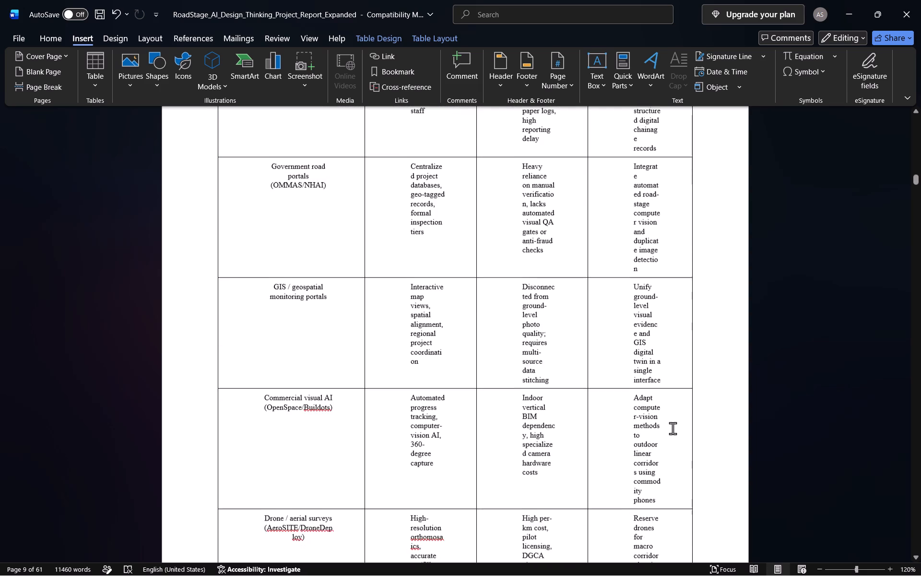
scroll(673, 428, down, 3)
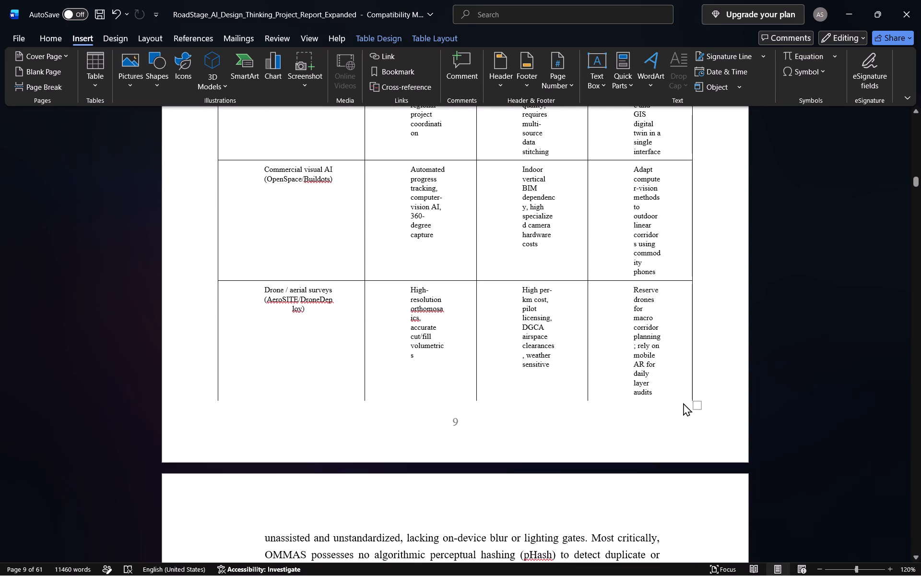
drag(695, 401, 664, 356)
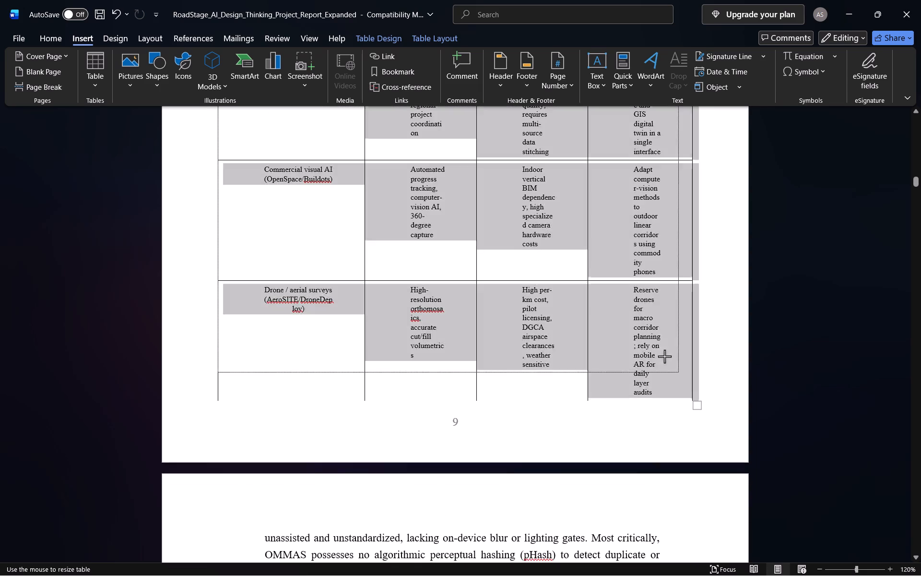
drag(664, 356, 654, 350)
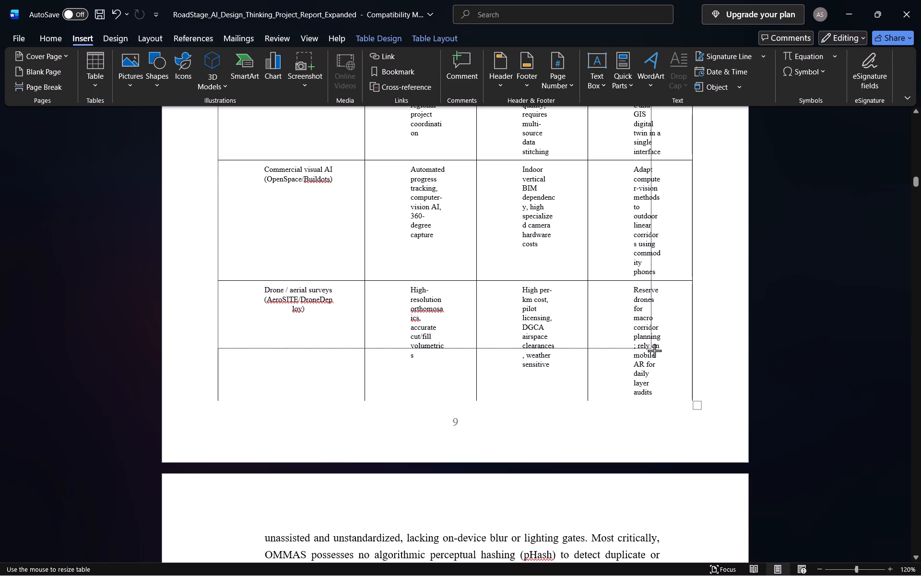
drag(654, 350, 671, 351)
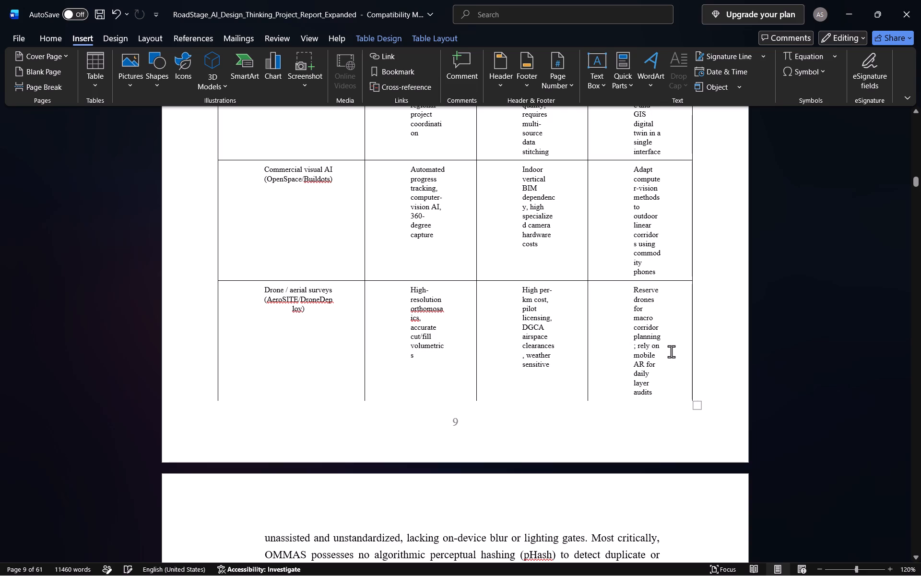
Review the layout from Table 1.1 through the rest of Section 1.1 to Table 1.2 in Section 1.2.
scroll(671, 351, up, 8)
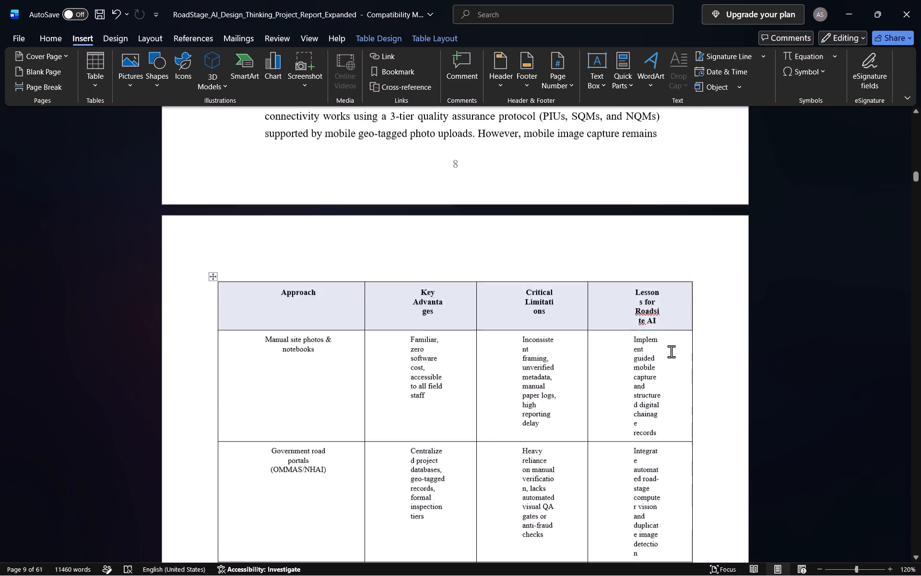
scroll(663, 365, down, 5)
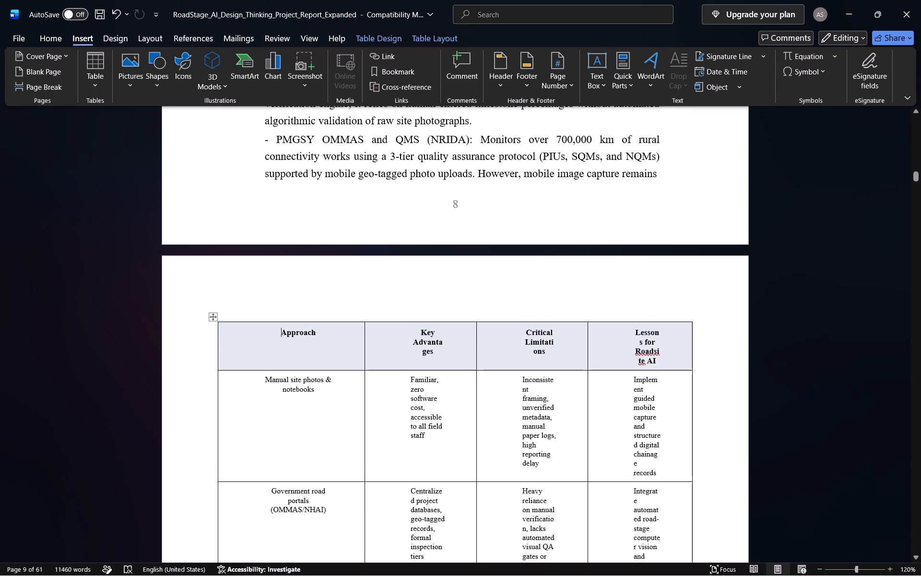
scroll(661, 368, down, 18)
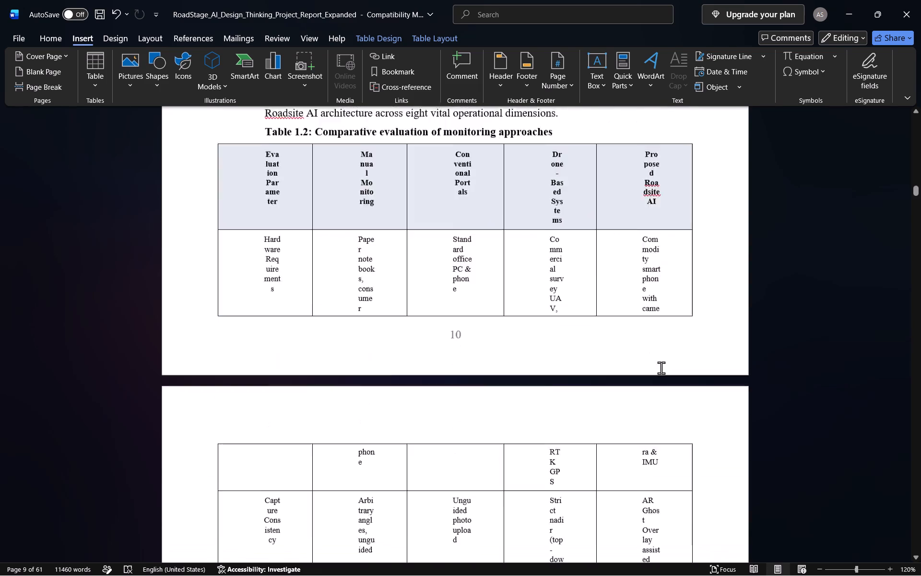
scroll(661, 368, down, 2)
scroll(661, 368, up, 10)
scroll(646, 378, down, 2)
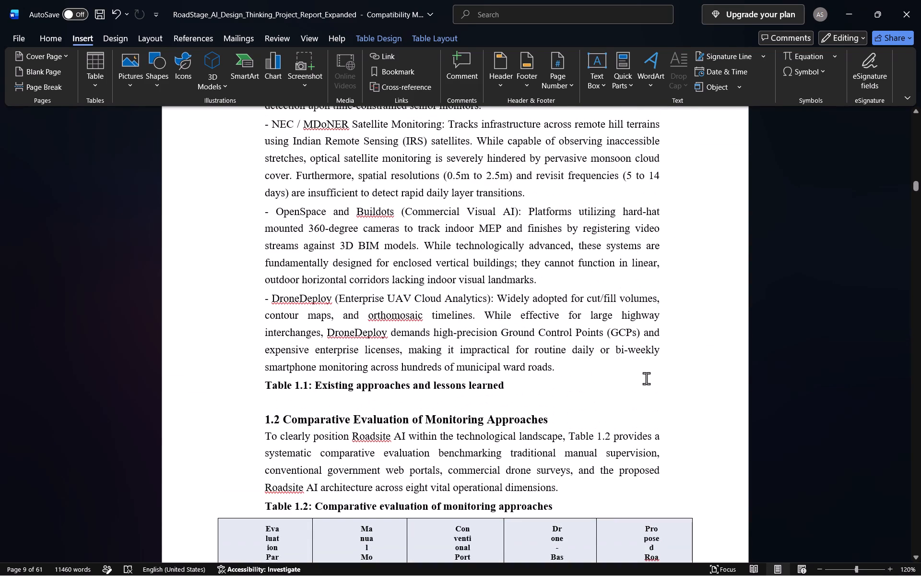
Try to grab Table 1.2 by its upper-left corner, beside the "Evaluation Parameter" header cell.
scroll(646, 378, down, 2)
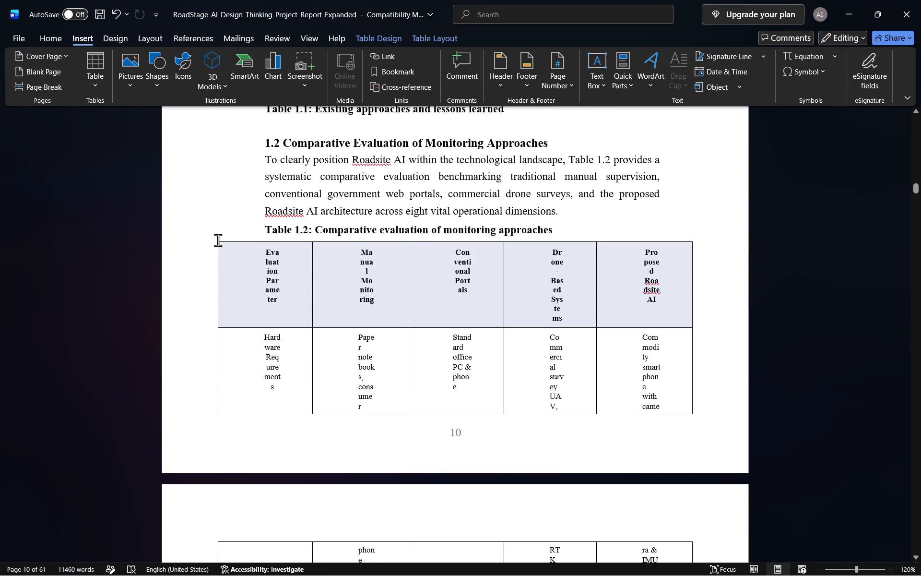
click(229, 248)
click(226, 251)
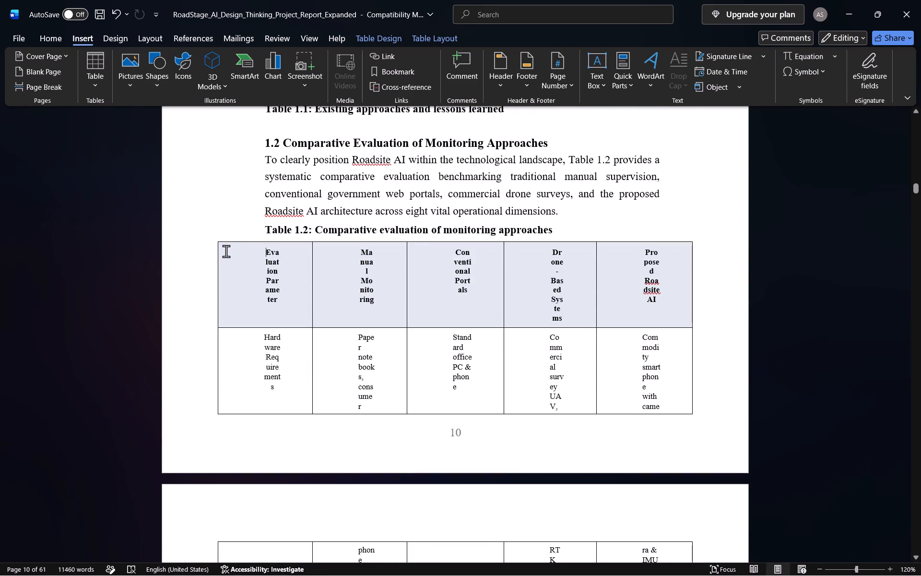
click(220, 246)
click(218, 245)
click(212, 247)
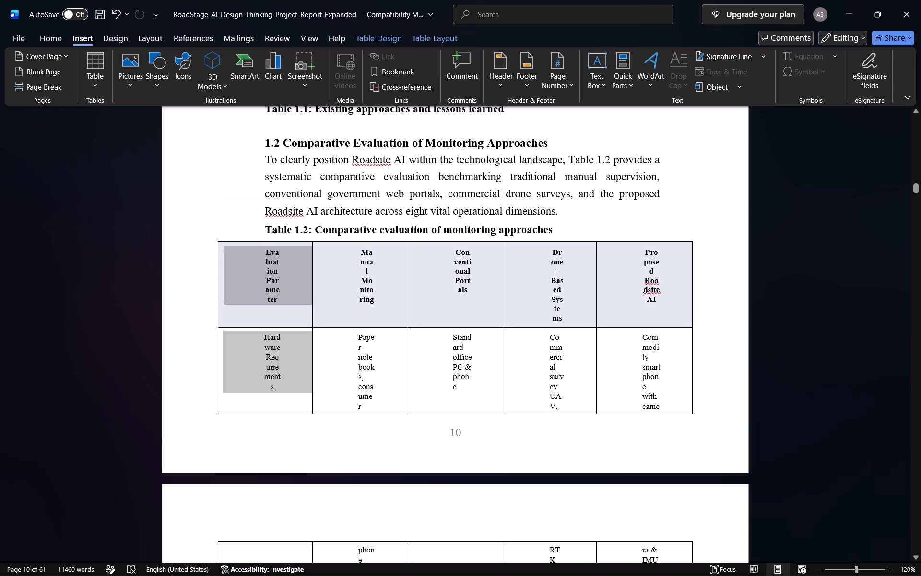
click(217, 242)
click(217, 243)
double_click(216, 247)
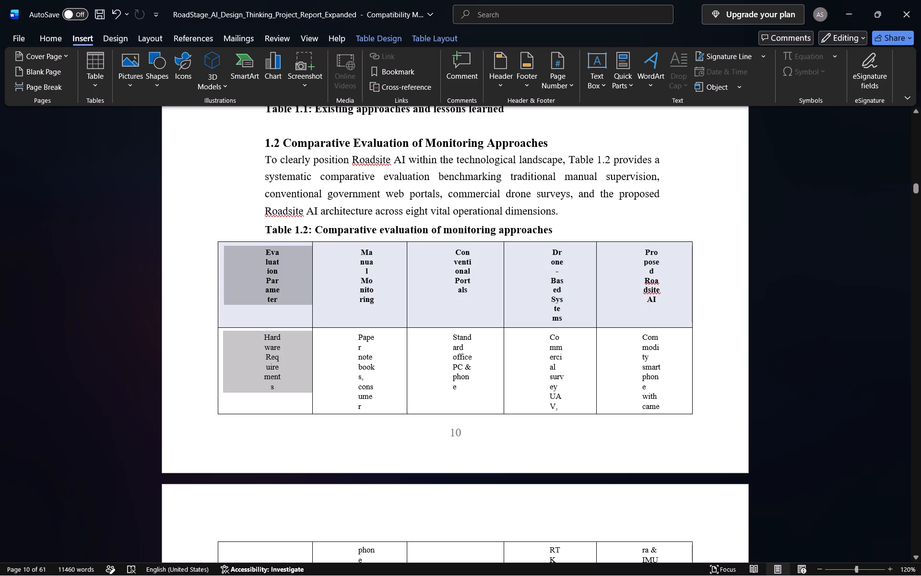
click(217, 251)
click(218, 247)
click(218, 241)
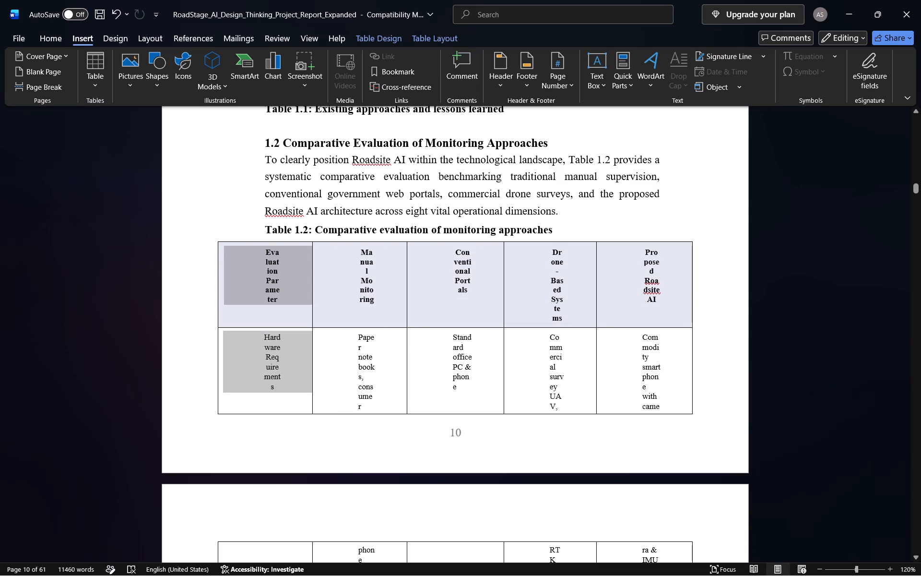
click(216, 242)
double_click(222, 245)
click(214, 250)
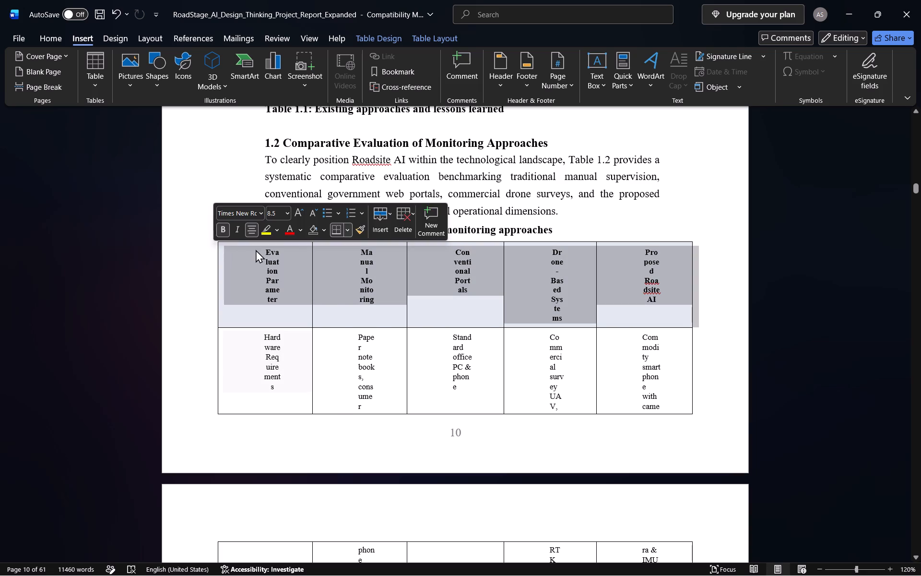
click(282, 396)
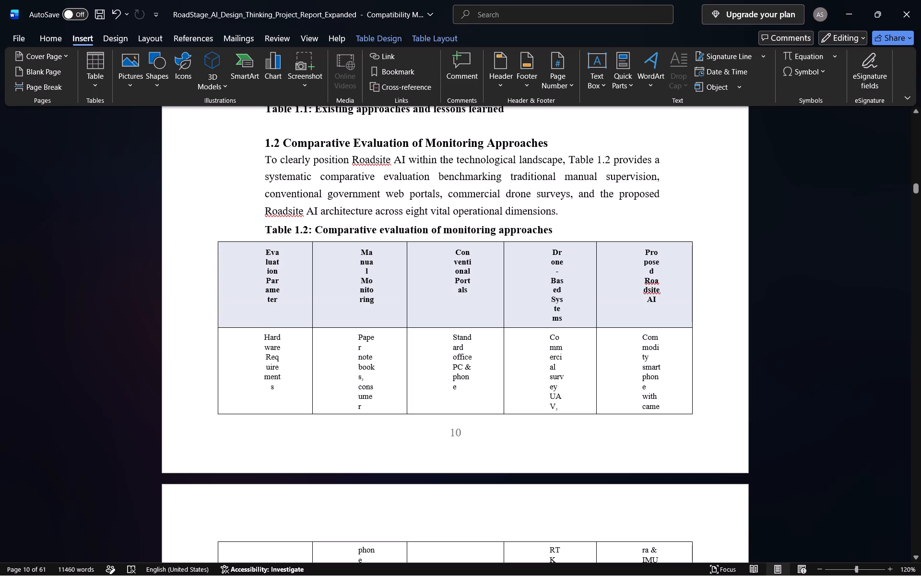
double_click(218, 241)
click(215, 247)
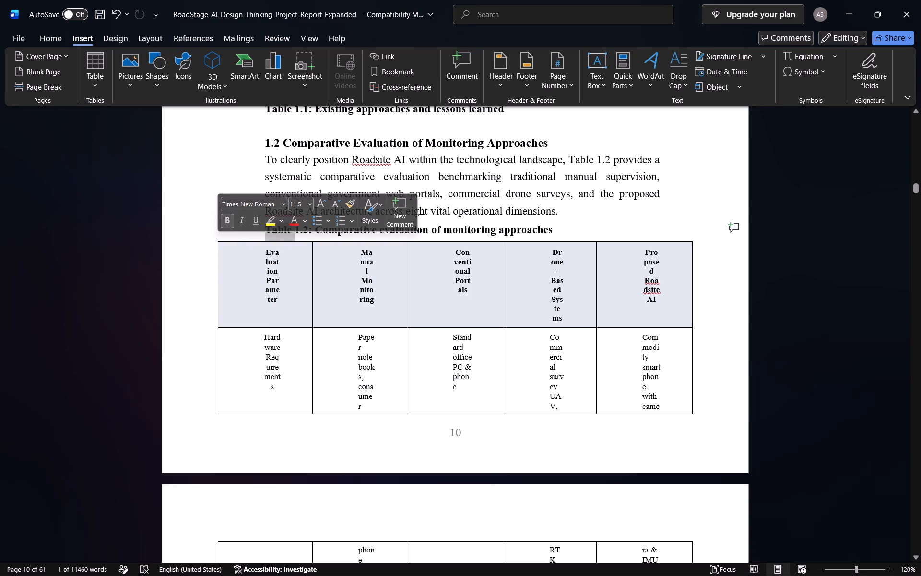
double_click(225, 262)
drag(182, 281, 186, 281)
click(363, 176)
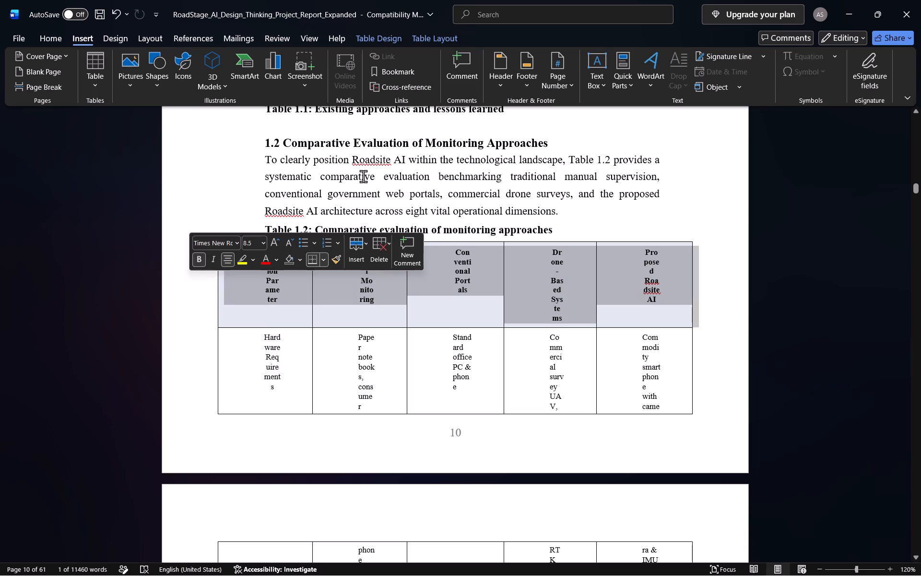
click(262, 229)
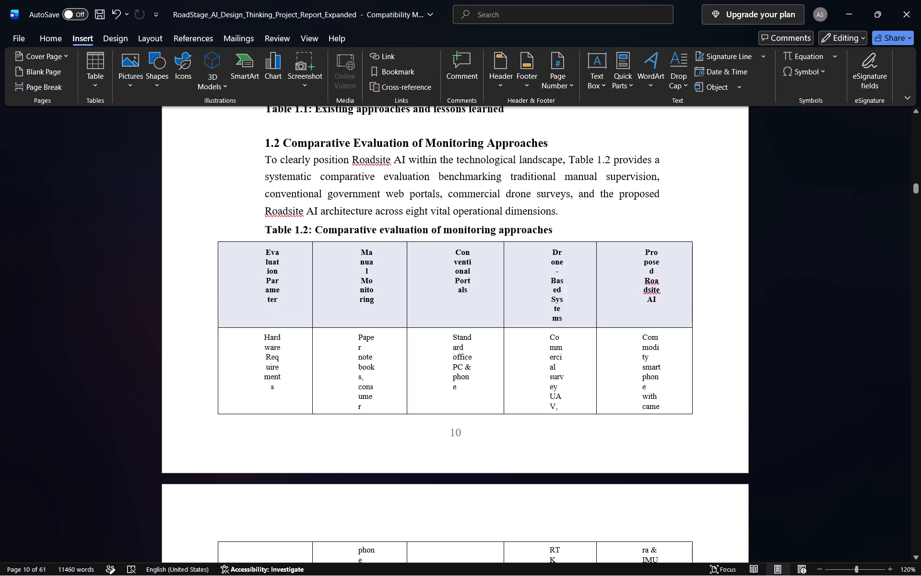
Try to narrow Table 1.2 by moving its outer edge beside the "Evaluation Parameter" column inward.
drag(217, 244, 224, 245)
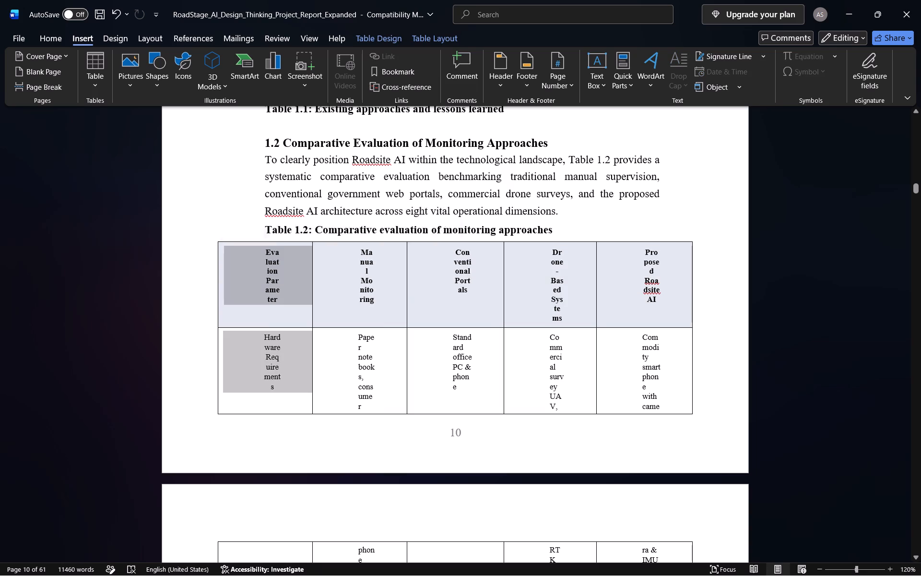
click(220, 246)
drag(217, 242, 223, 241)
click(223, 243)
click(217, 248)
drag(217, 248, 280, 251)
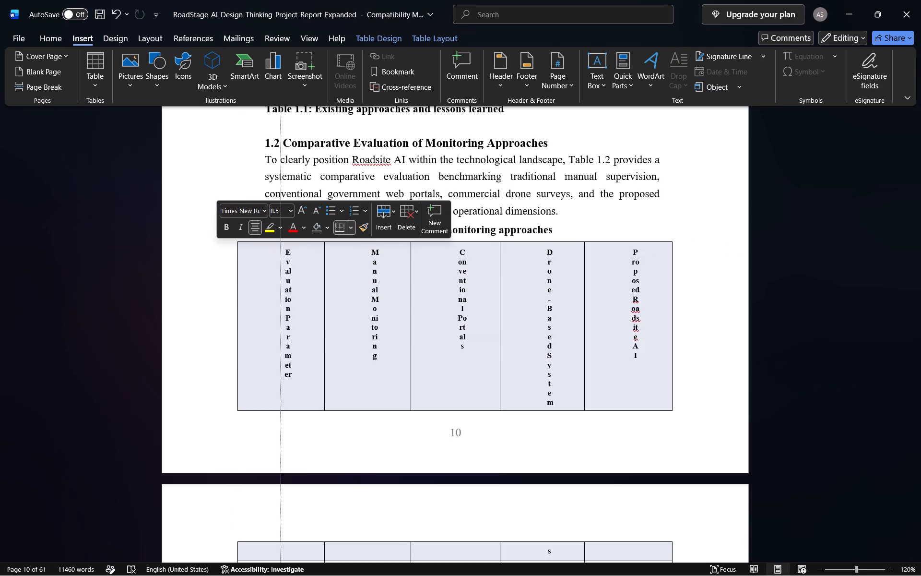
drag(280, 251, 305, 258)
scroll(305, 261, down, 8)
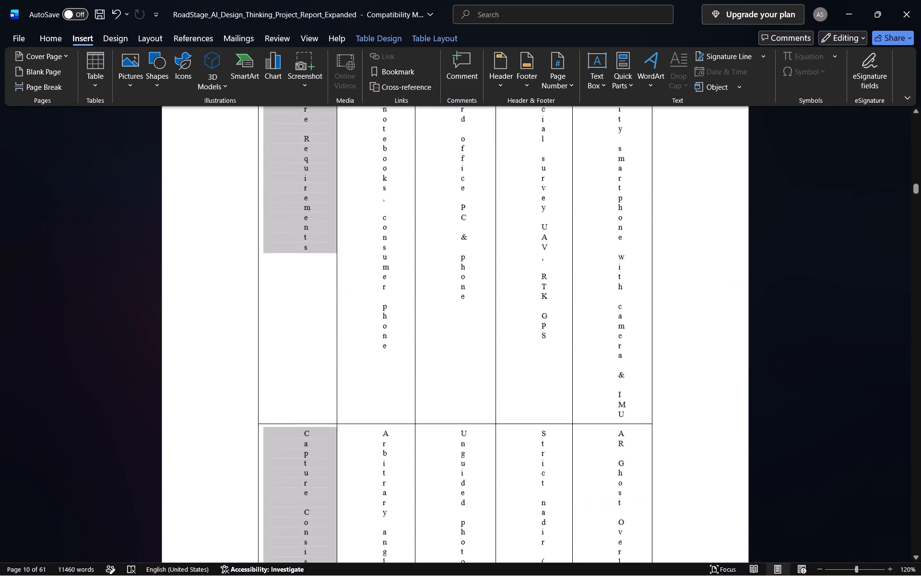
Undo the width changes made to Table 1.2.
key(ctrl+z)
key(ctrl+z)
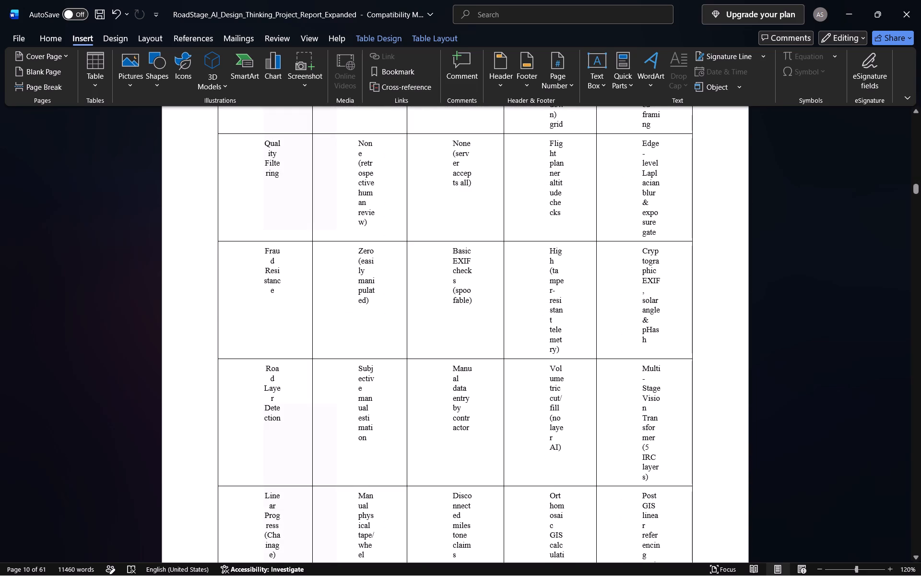
Review the layout of the text and tables from Section 1.1 through to Table 2.2 in Section 2.2.
scroll(595, 285, up, 12)
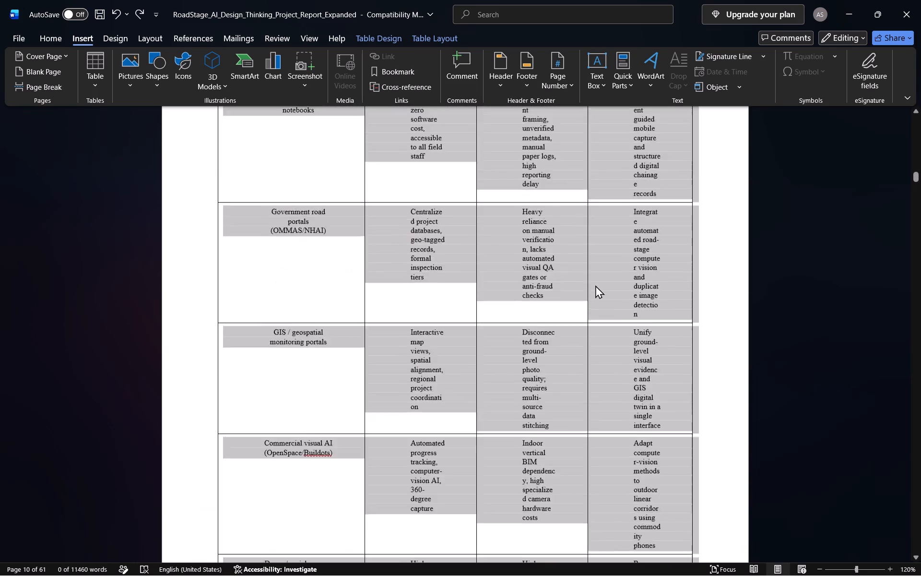
scroll(595, 285, up, 10)
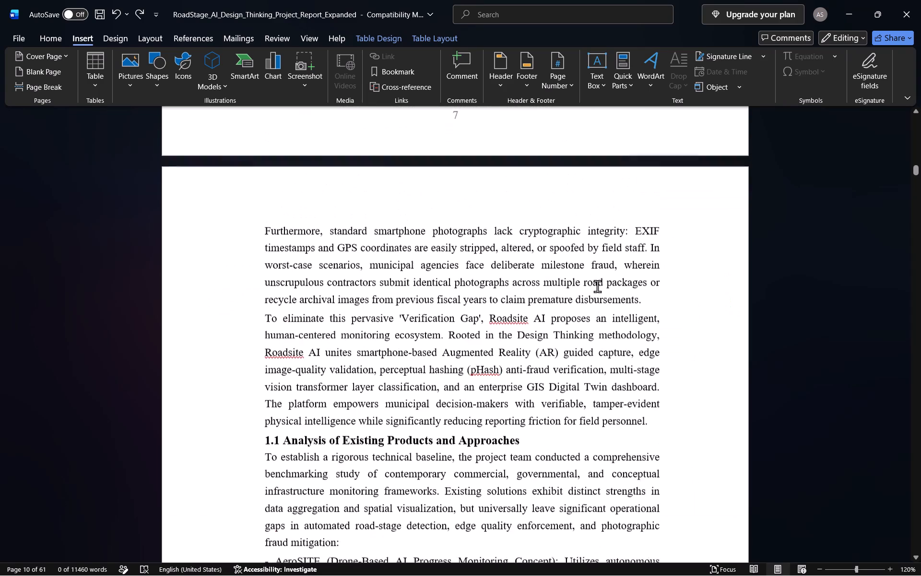
scroll(597, 286, down, 13)
click(883, 316)
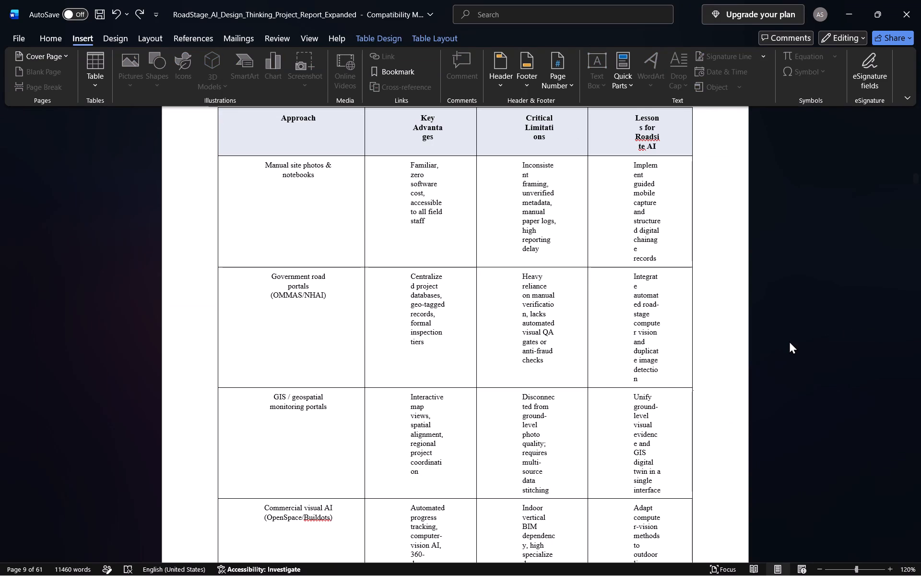
scroll(740, 341, down, 14)
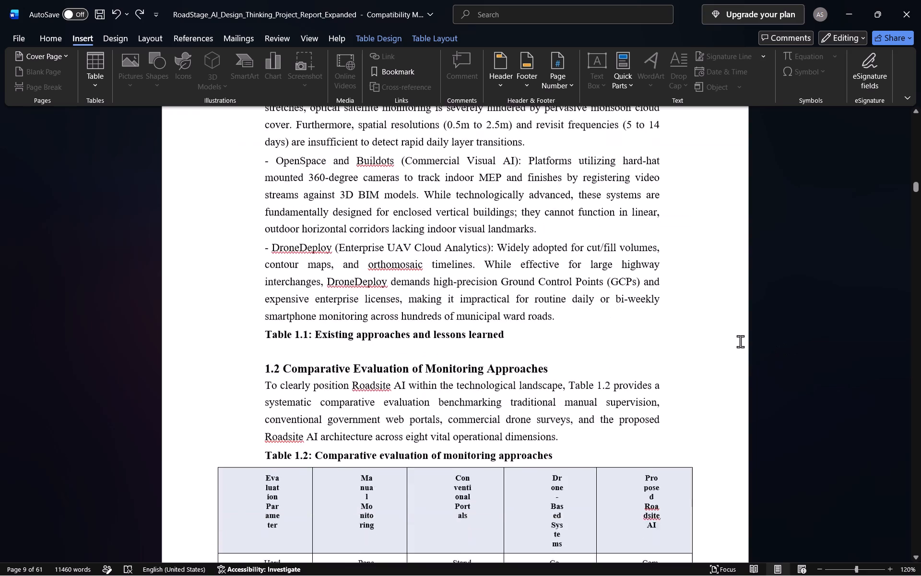
scroll(740, 341, down, 12)
scroll(740, 341, down, 19)
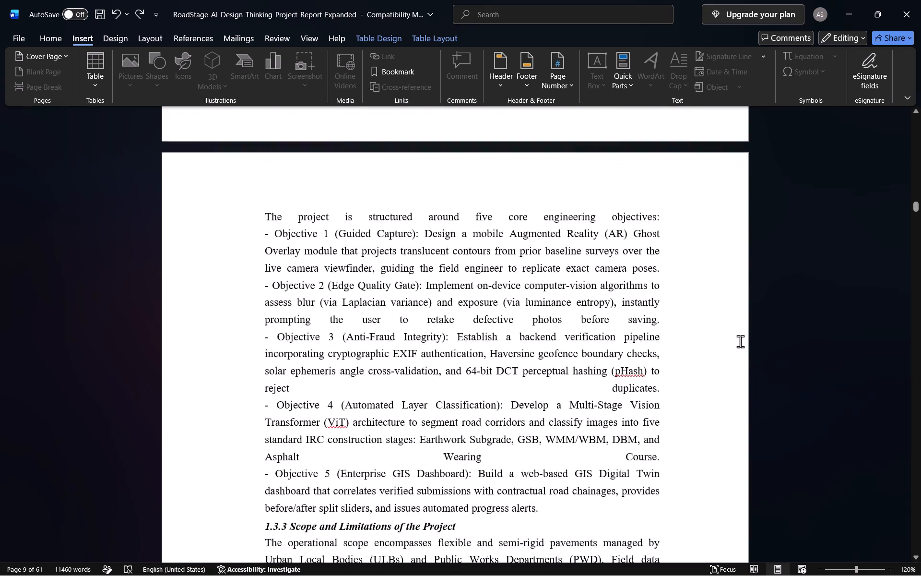
scroll(740, 341, down, 19)
scroll(736, 346, down, 6)
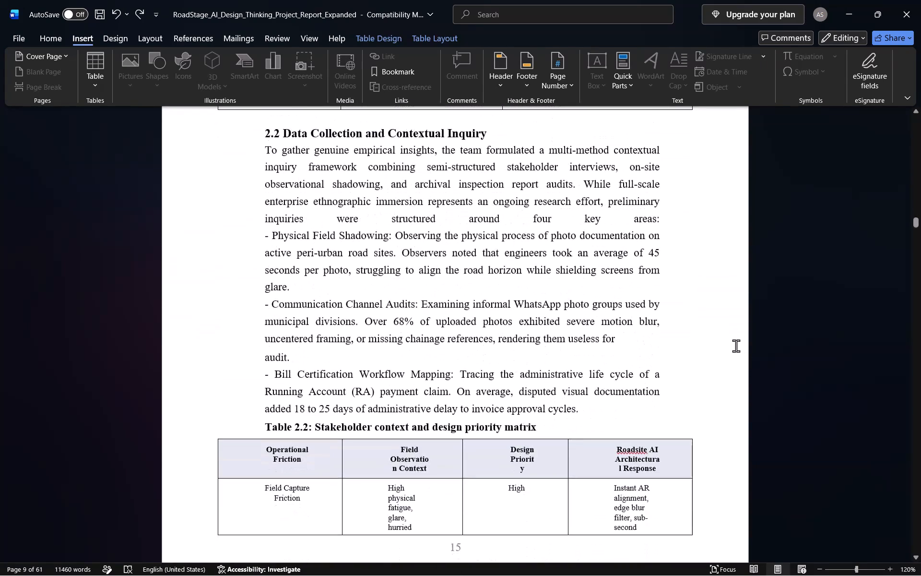
Close the report and save its changes in the Downloads folder.
click(920, 0)
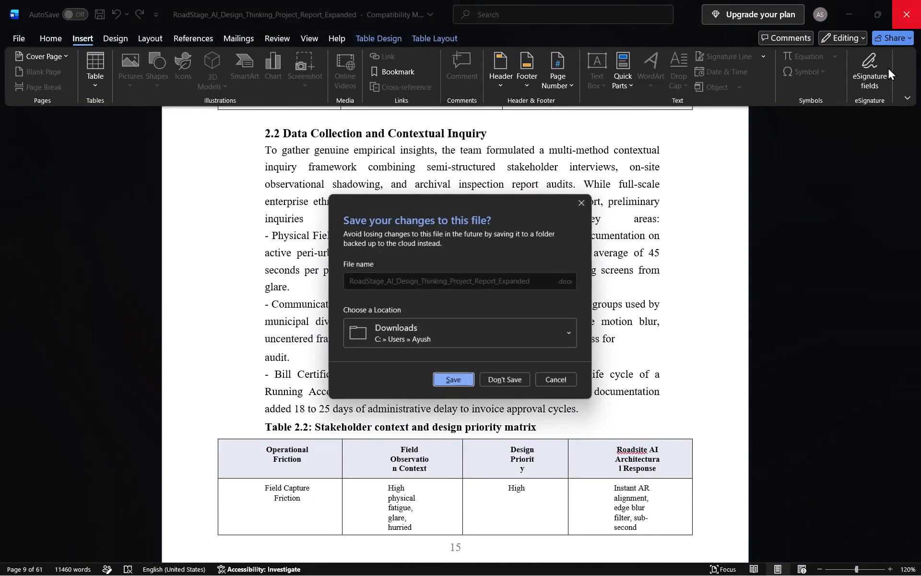
click(465, 383)
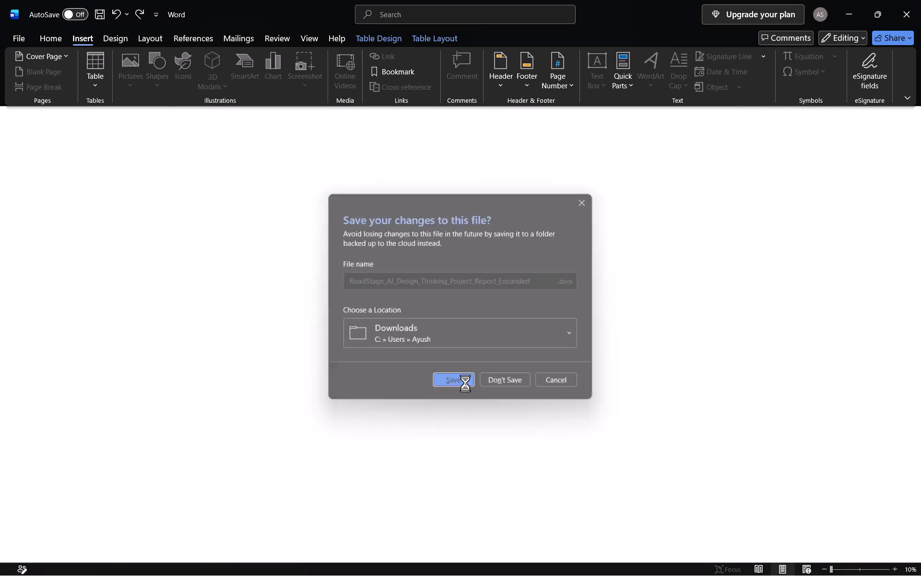
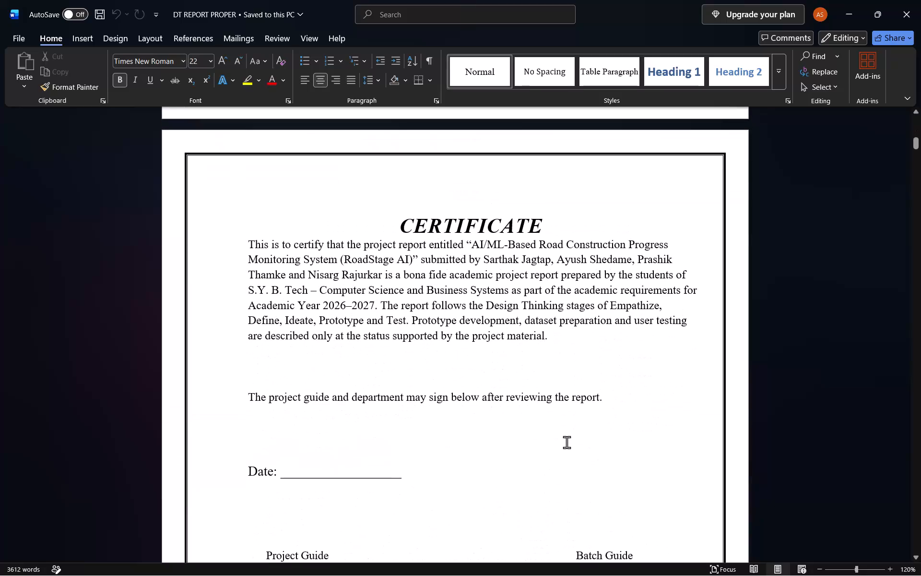
Review the report's front matter from the Certificate page through the Index to the List of Figures and List of Tables.
scroll(567, 442, down, 3)
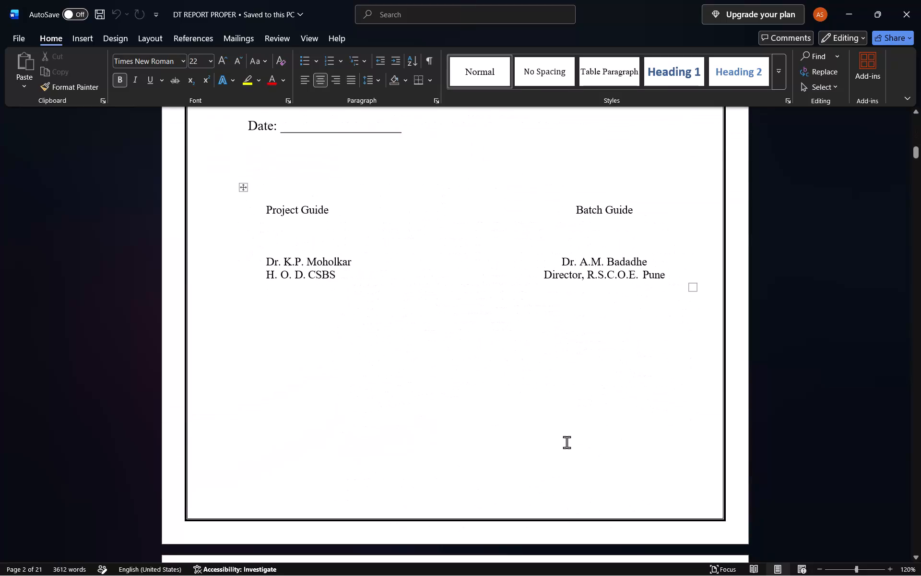
scroll(567, 442, down, 17)
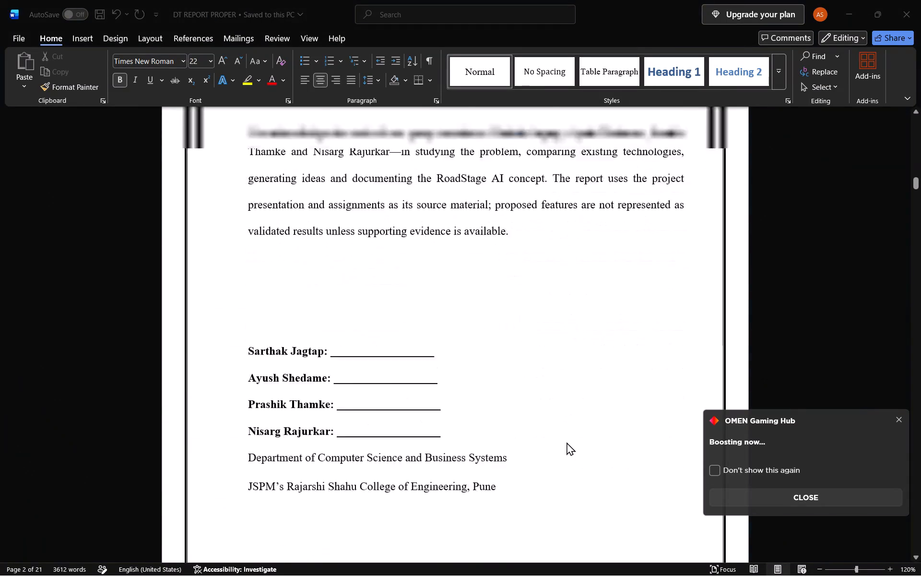
scroll(567, 442, down, 12)
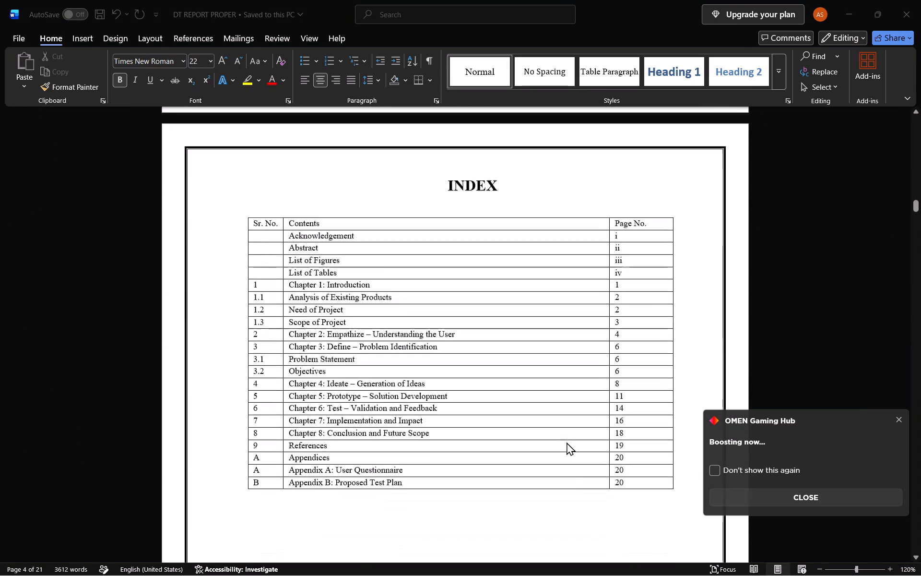
scroll(567, 442, down, 10)
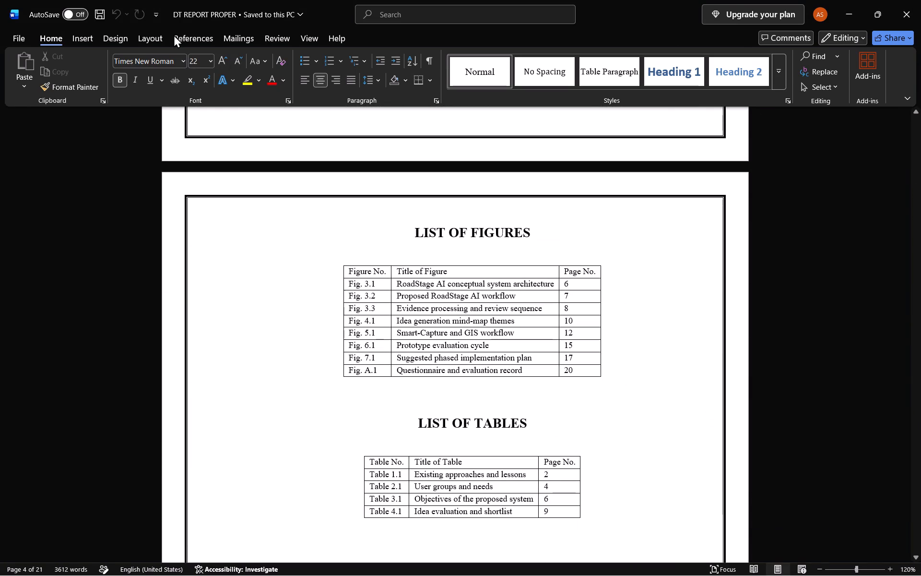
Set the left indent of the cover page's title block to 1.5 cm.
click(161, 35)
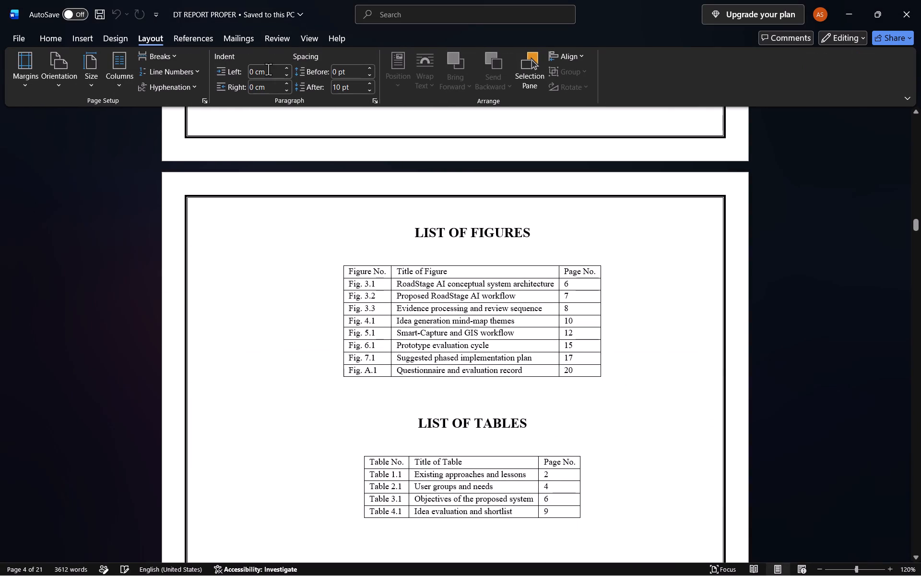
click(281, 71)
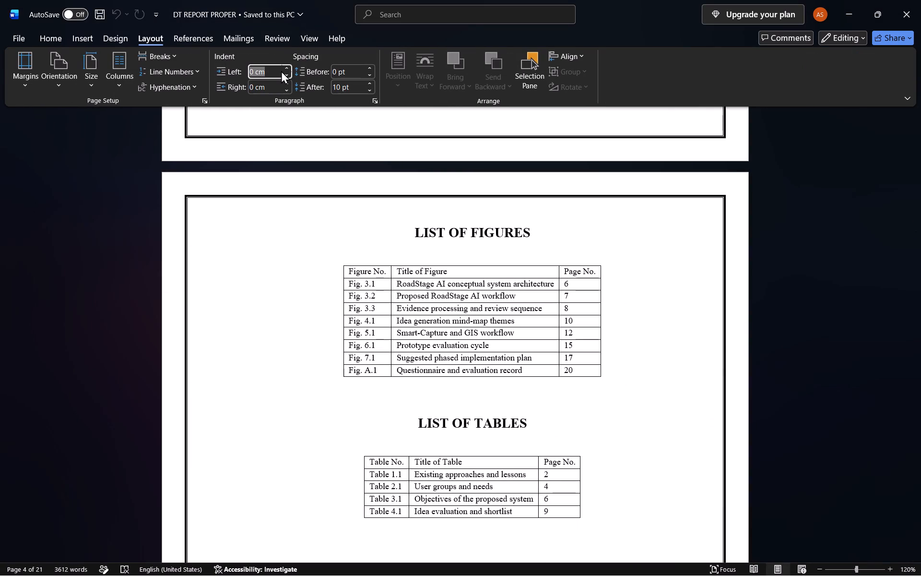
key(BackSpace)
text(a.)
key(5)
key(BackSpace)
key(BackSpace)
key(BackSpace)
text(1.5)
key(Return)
Select the entire report and set its left paragraph indent to 1.5 cm.
scroll(235, 243, down, 4)
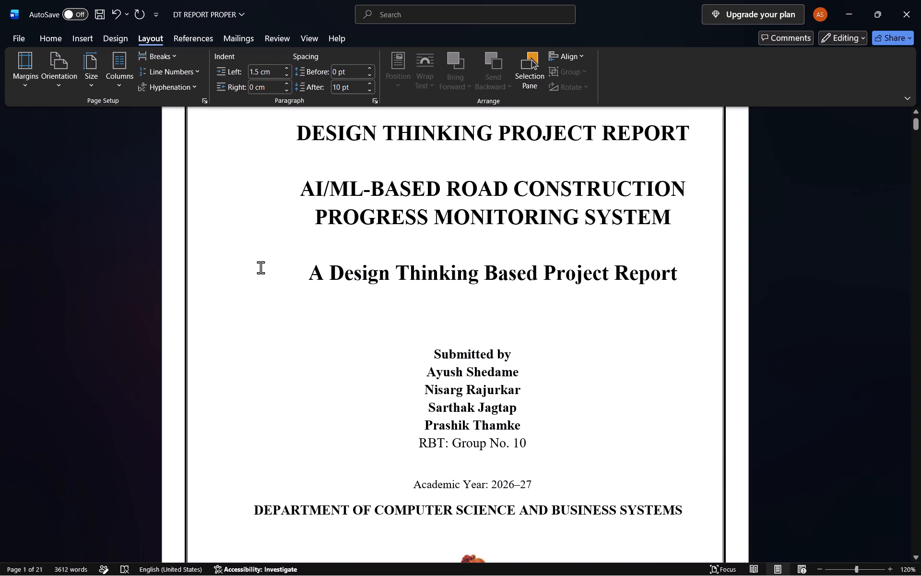
scroll(355, 298, up, 5)
scroll(360, 300, down, 12)
scroll(414, 325, down, 5)
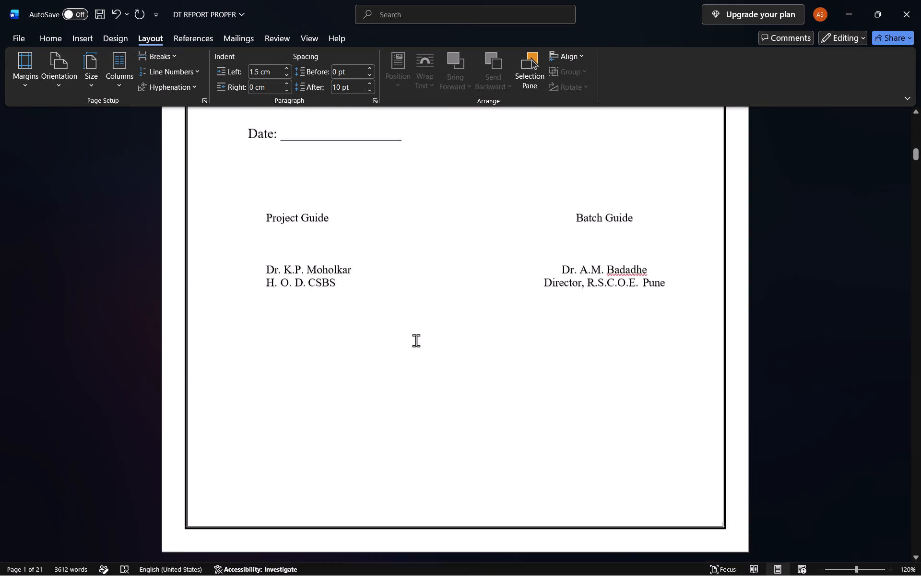
scroll(416, 340, up, 13)
scroll(550, 229, up, 4)
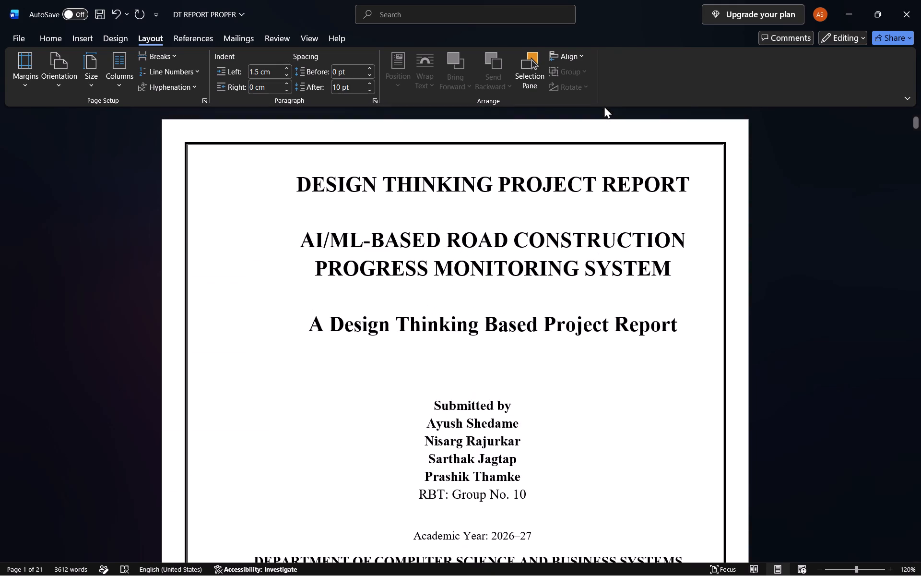
drag(254, 173, 538, 554)
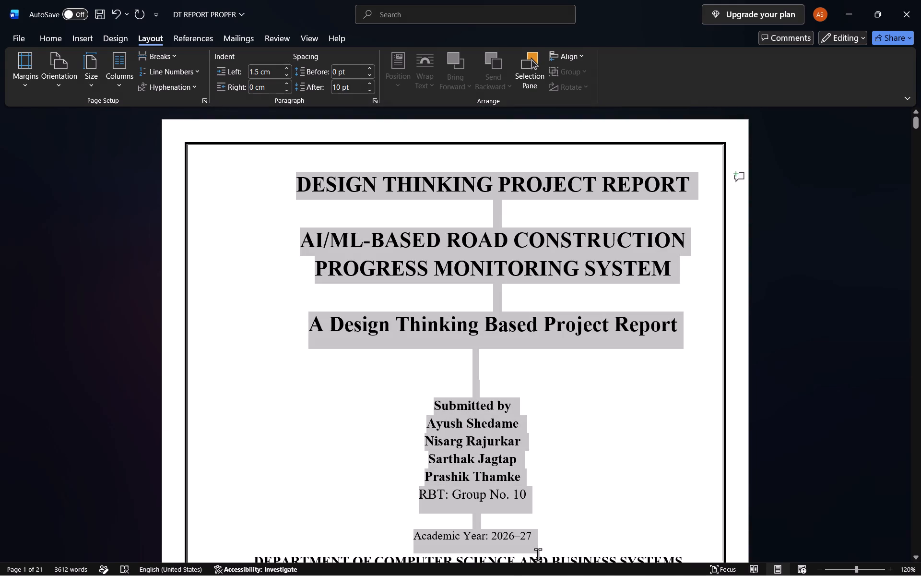
drag(538, 554, 547, 575)
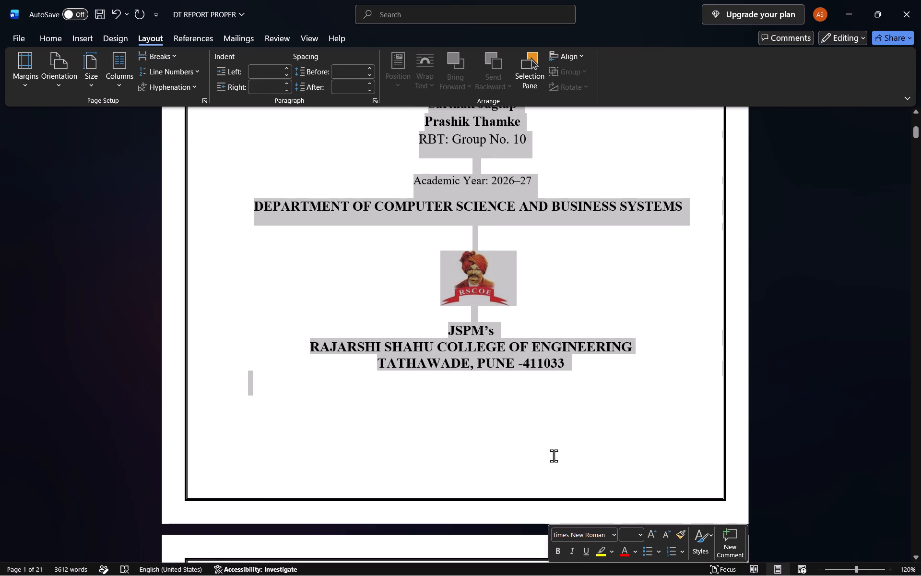
key(ctrl+a)
scroll(527, 442, down, 3)
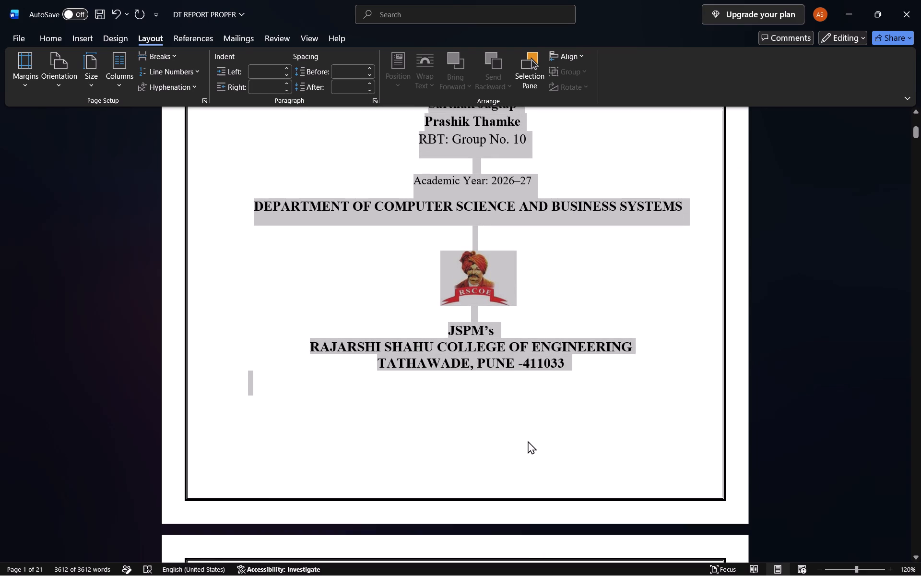
scroll(528, 441, down, 15)
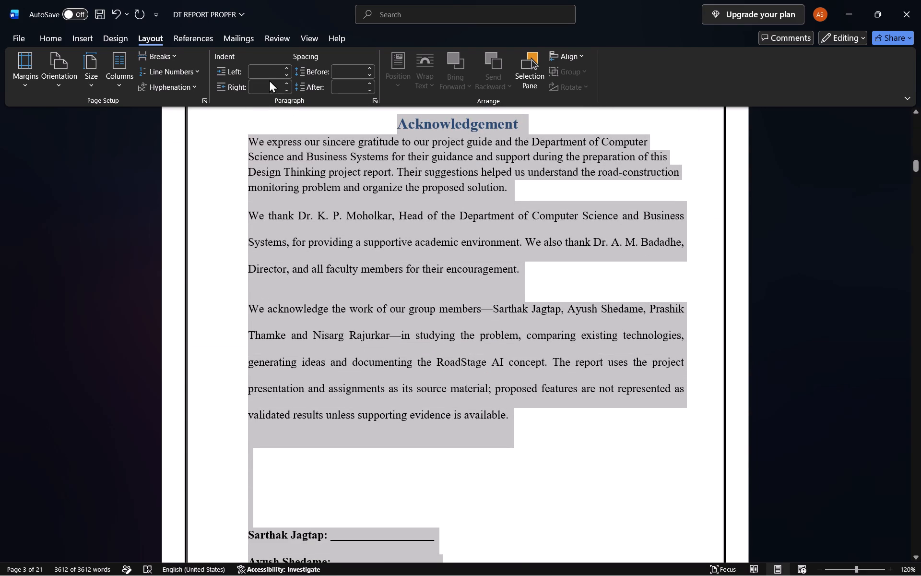
click(269, 73)
text(1.5)
key(Return)
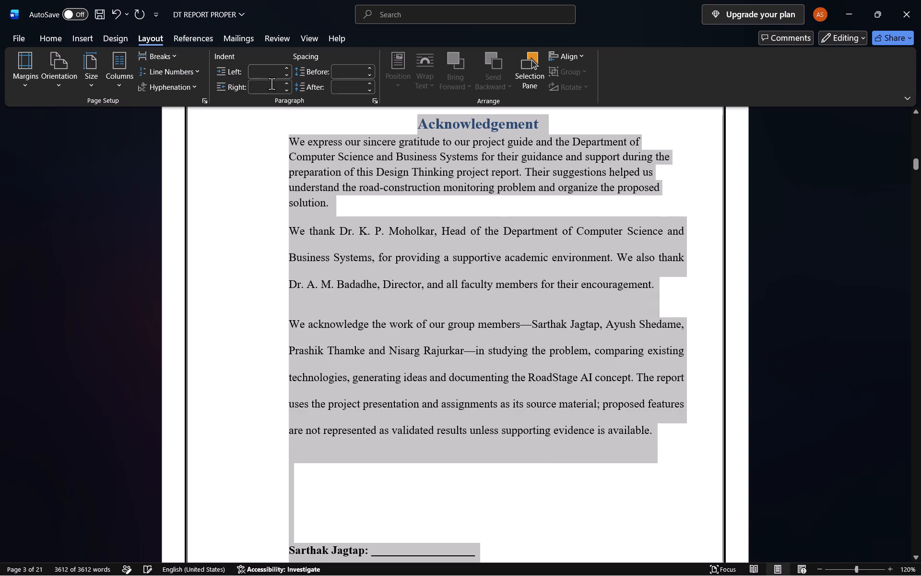
Set the right paragraph indent of the entire report to 1 cm.
click(268, 90)
key(1)
key(Return)
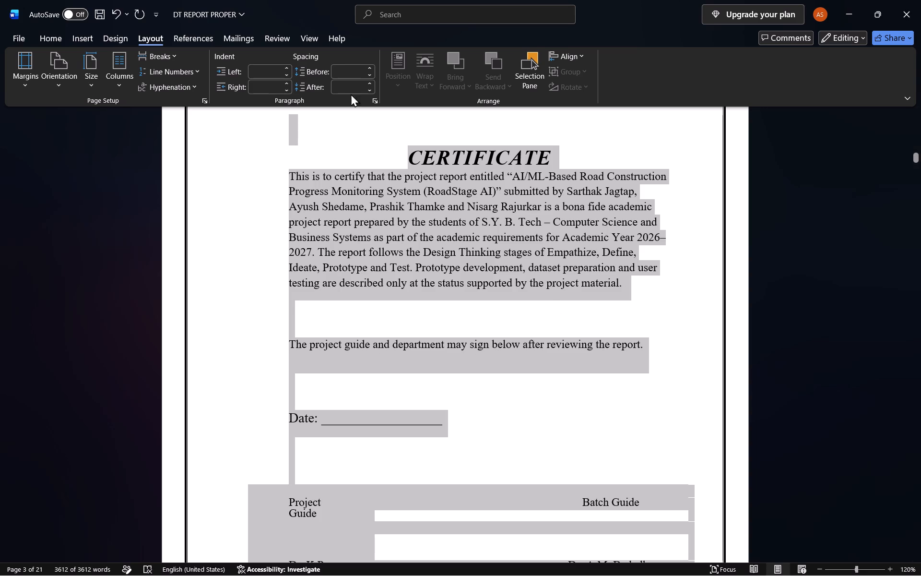
Set the paragraph spacing of the entire report to 1.5 pt before and 1.5 pt after.
click(350, 68)
text(1.5)
key(Return)
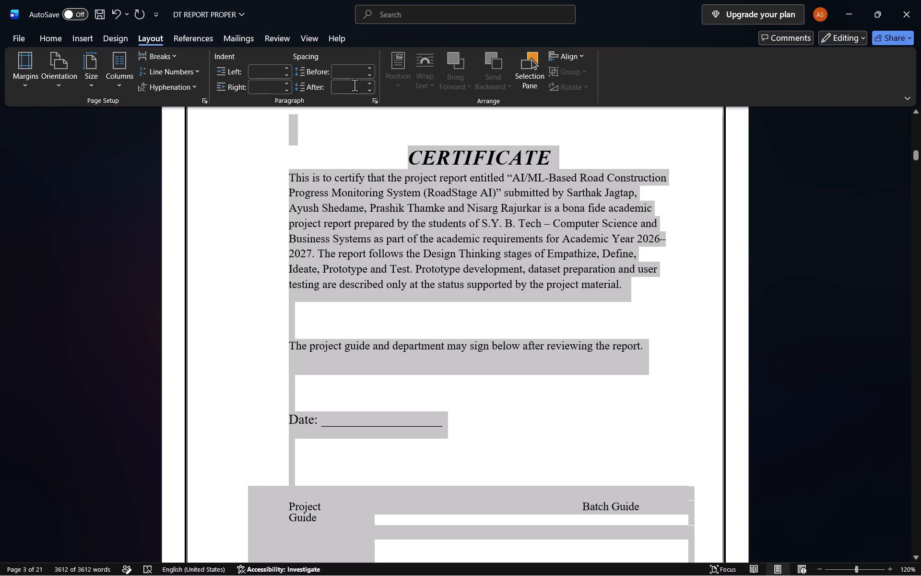
click(354, 85)
text(1.5)
key(Return)
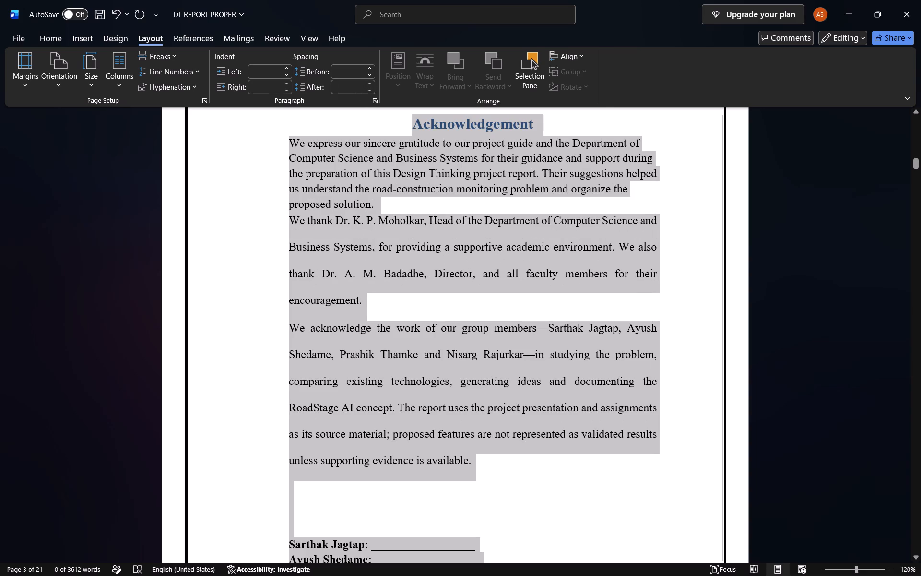
Set the spacing after the "We thank" paragraph in the Acknowledgement to 1 pt.
click(823, 246)
scroll(668, 284, down, 6)
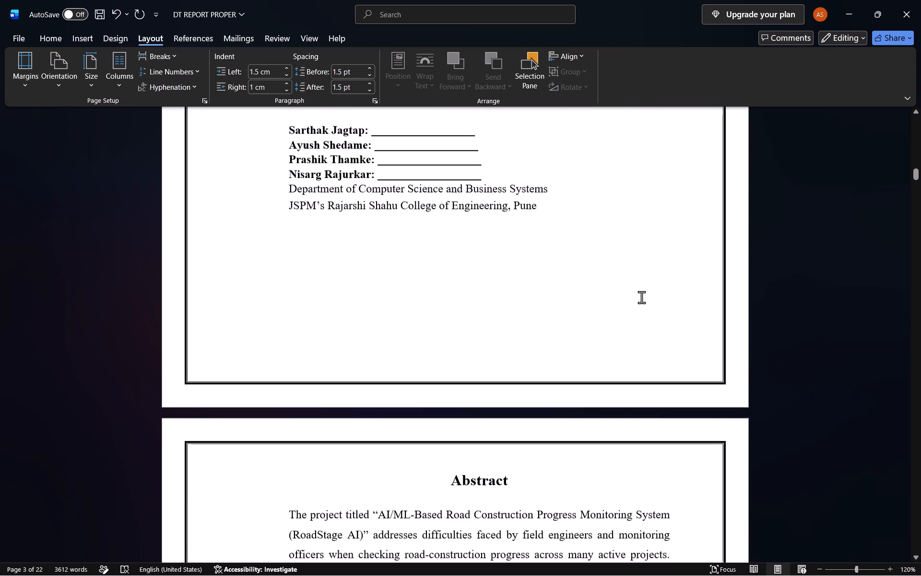
scroll(639, 299, up, 5)
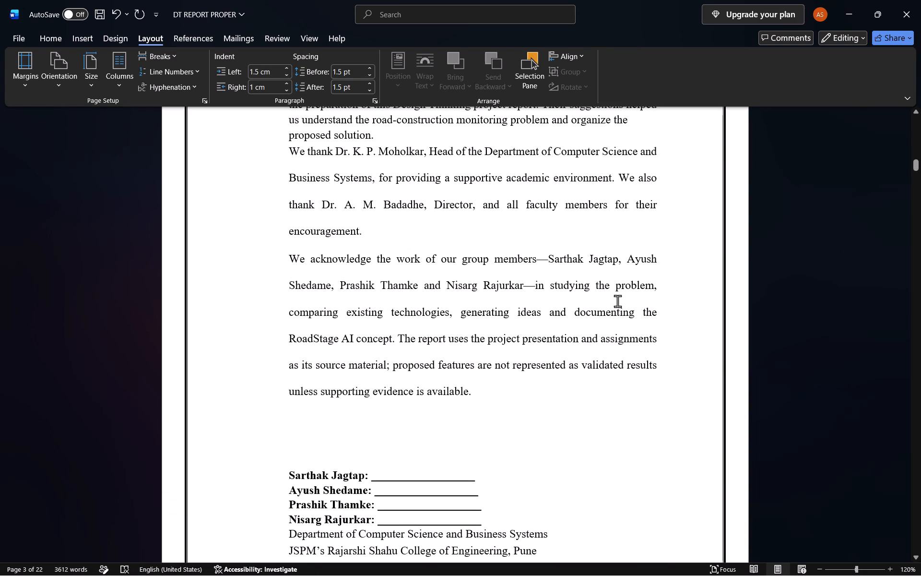
click(357, 86)
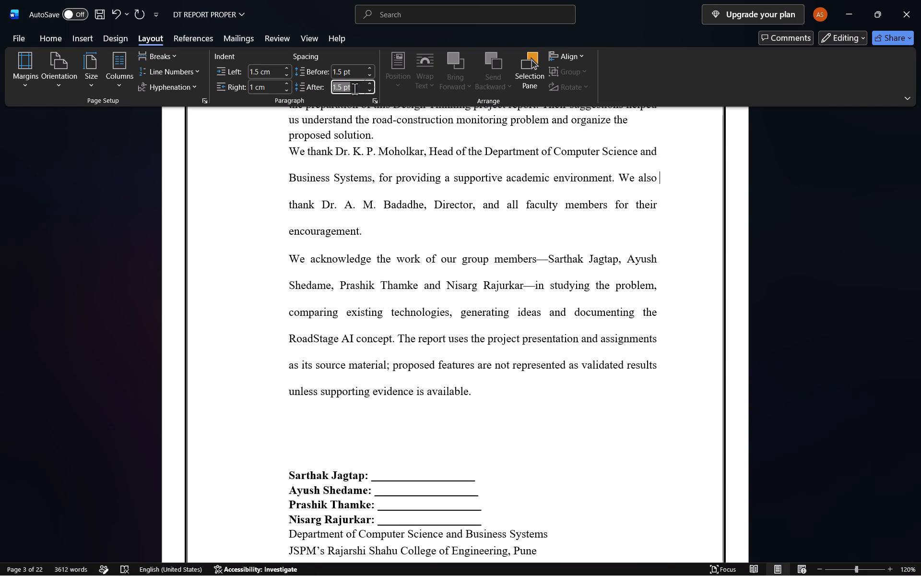
key(BackSpace)
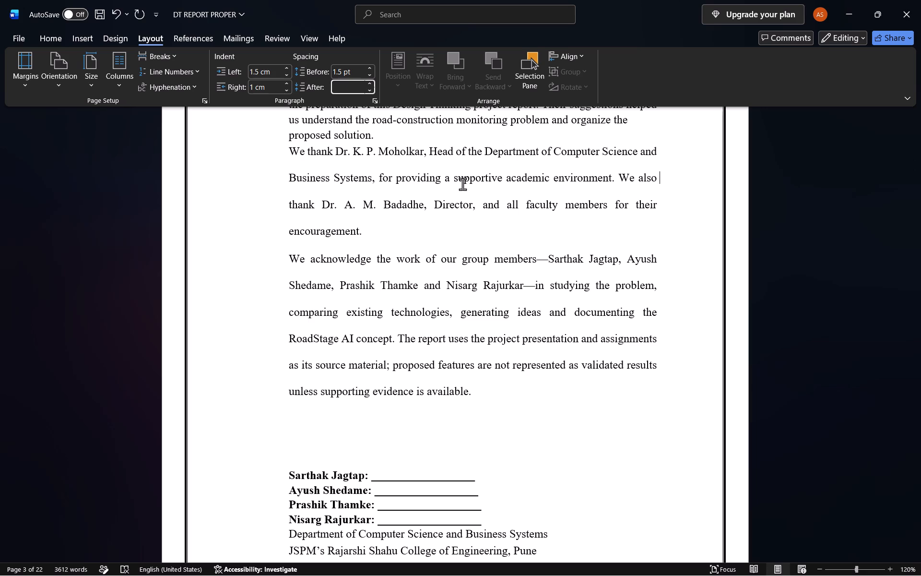
key(Return)
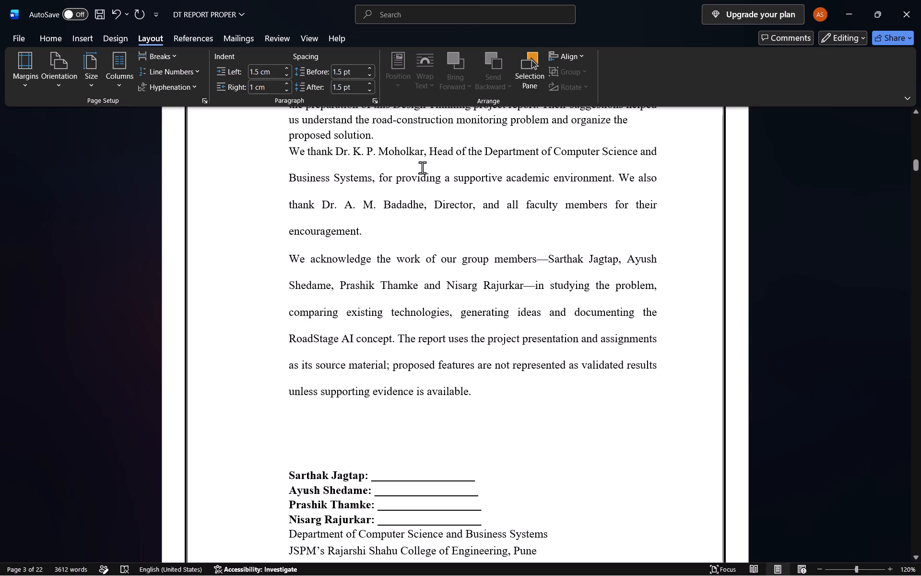
click(340, 83)
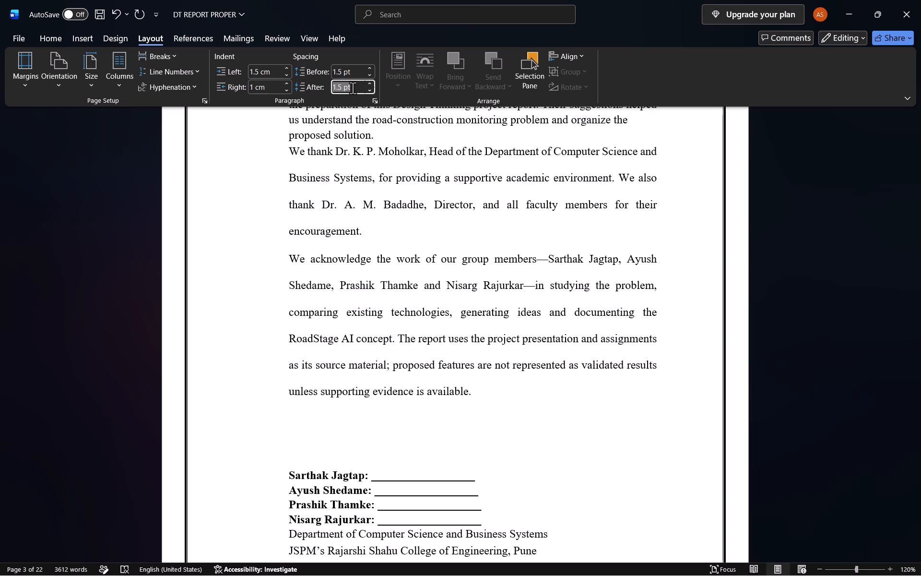
key(BackSpace)
key(1)
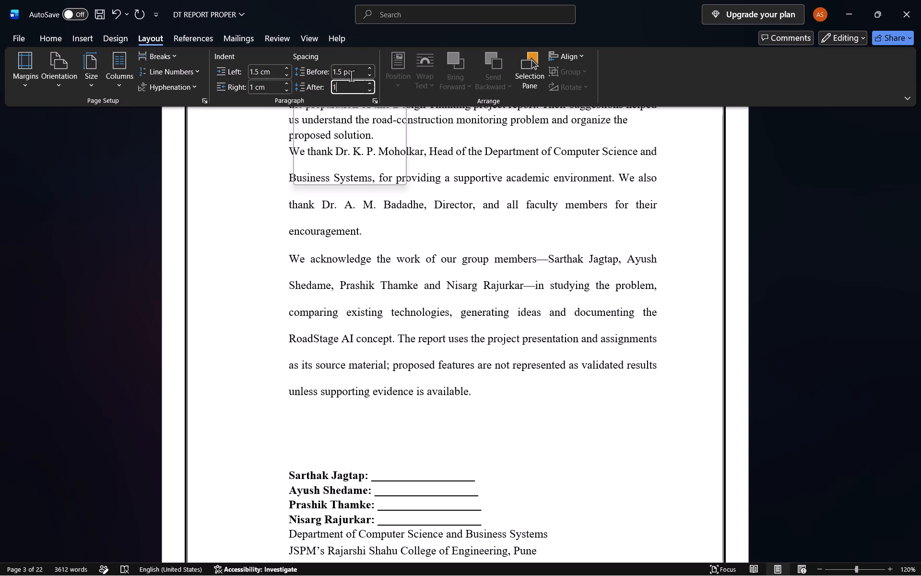
key(Return)
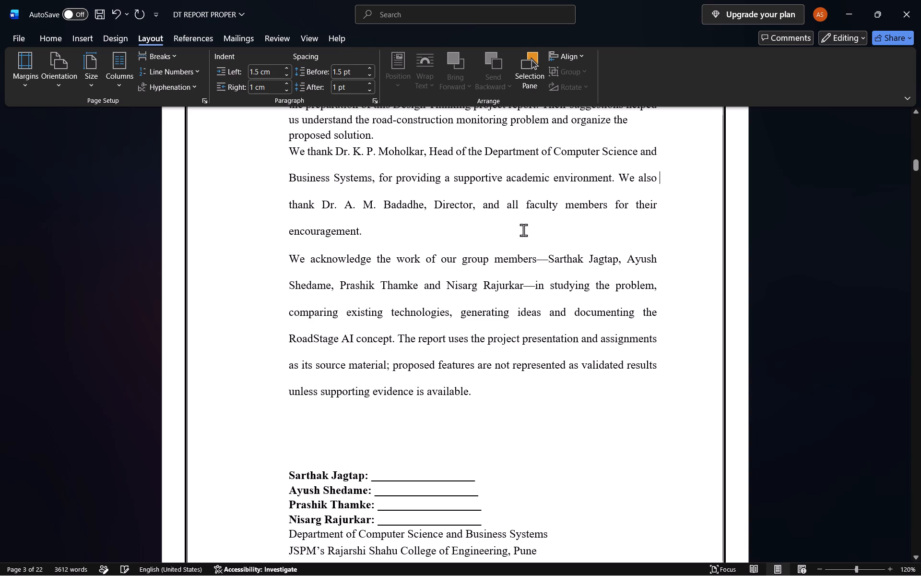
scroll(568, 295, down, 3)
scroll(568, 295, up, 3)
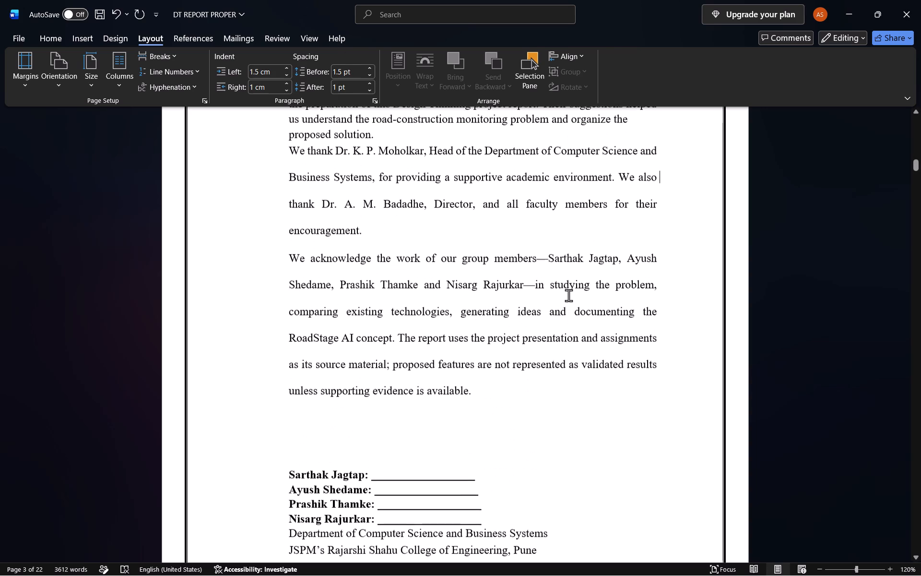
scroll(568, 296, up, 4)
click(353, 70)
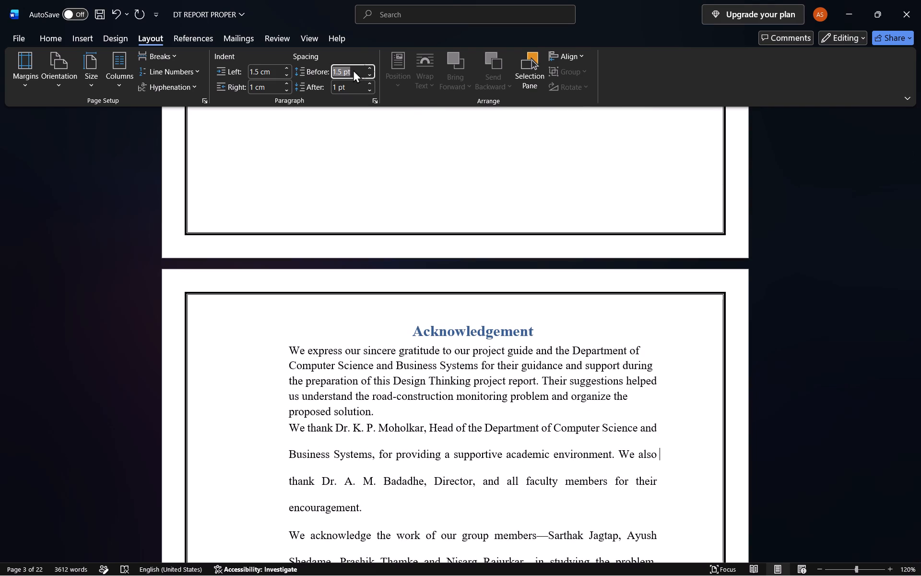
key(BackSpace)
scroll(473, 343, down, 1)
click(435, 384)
Set the paragraph spacing of the entire report to 1 pt before and 1 pt after.
key(ctrl+a)
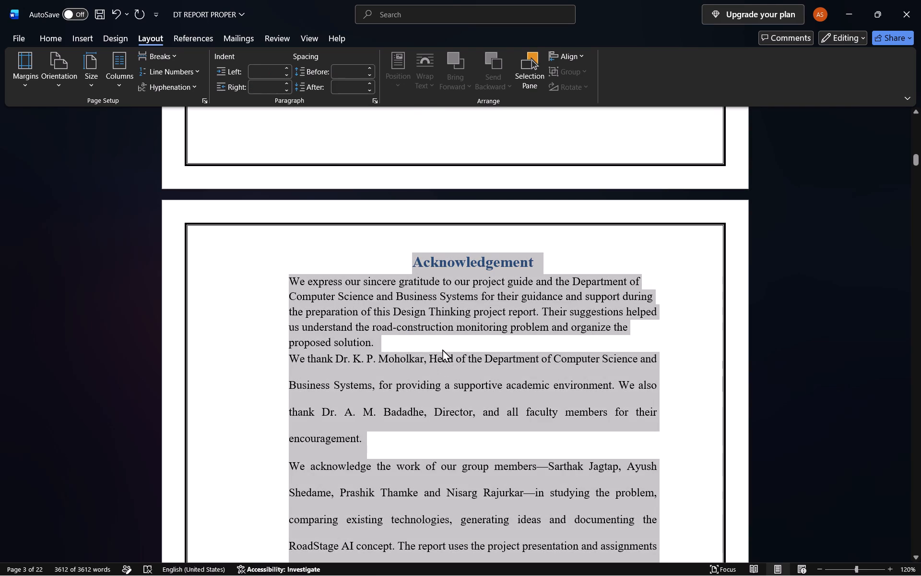
scroll(407, 249, up, 10)
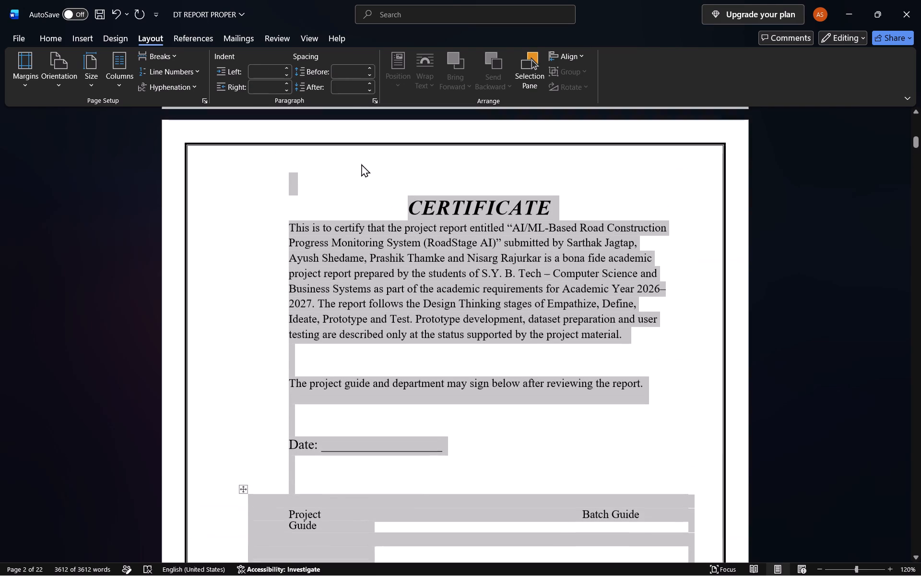
click(340, 67)
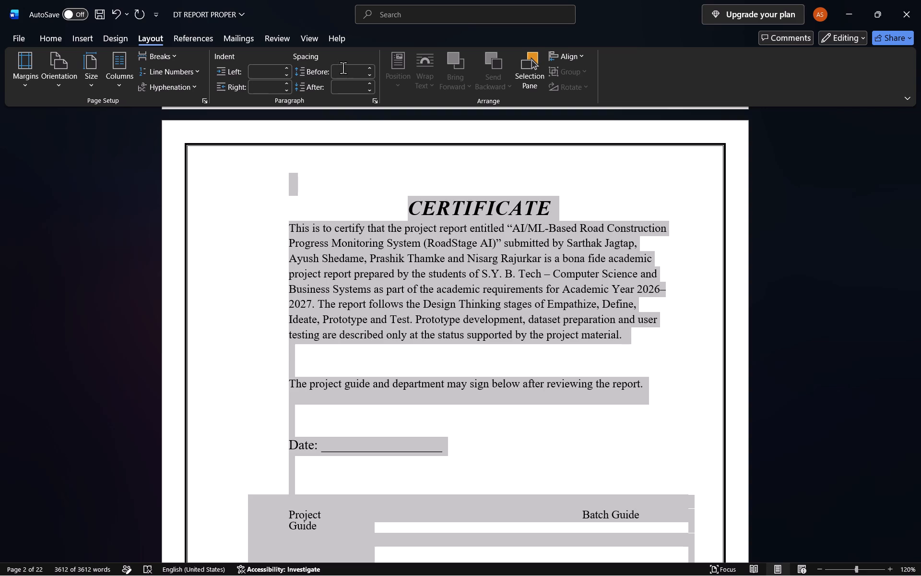
key(1)
key(Return)
click(354, 88)
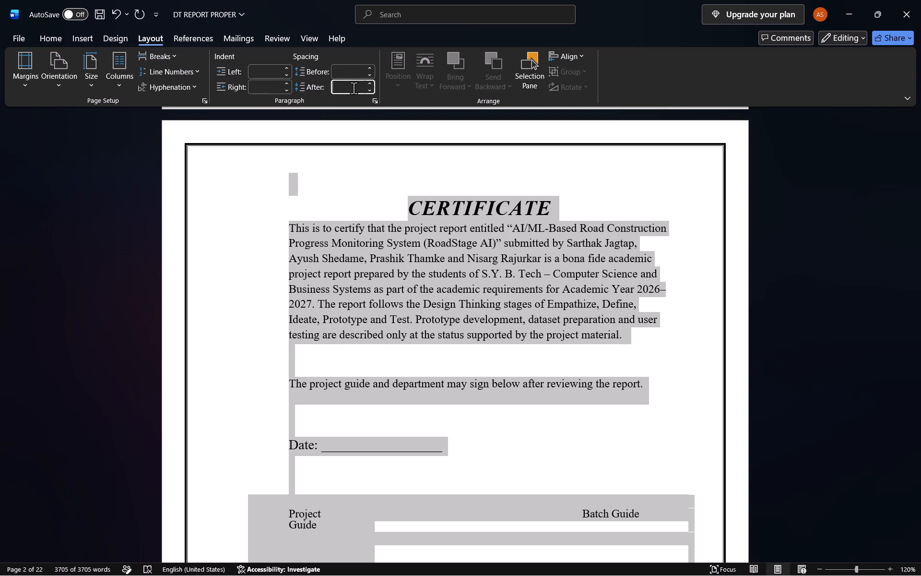
key(1)
key(Return)
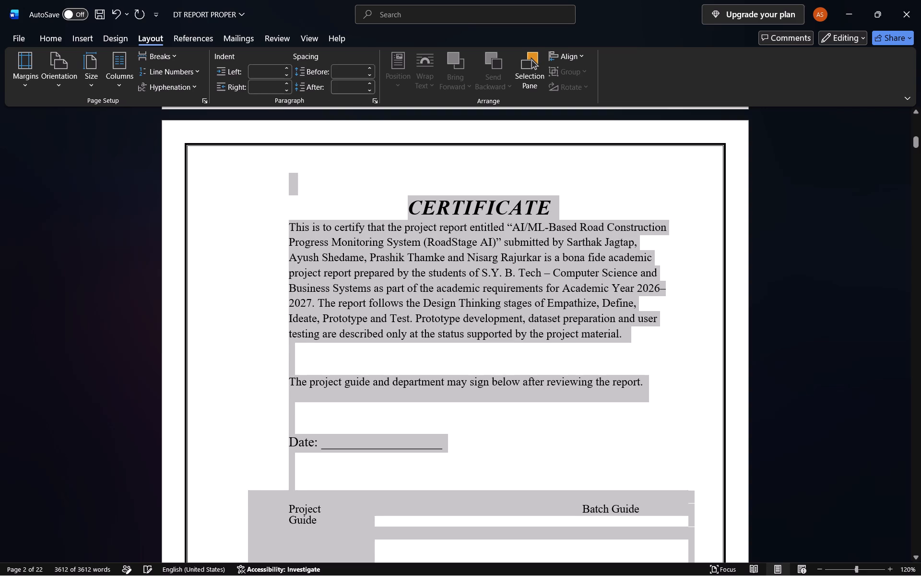
Insert a blank line between the CERTIFICATE heading and the certificate's body text.
click(429, 292)
click(572, 192)
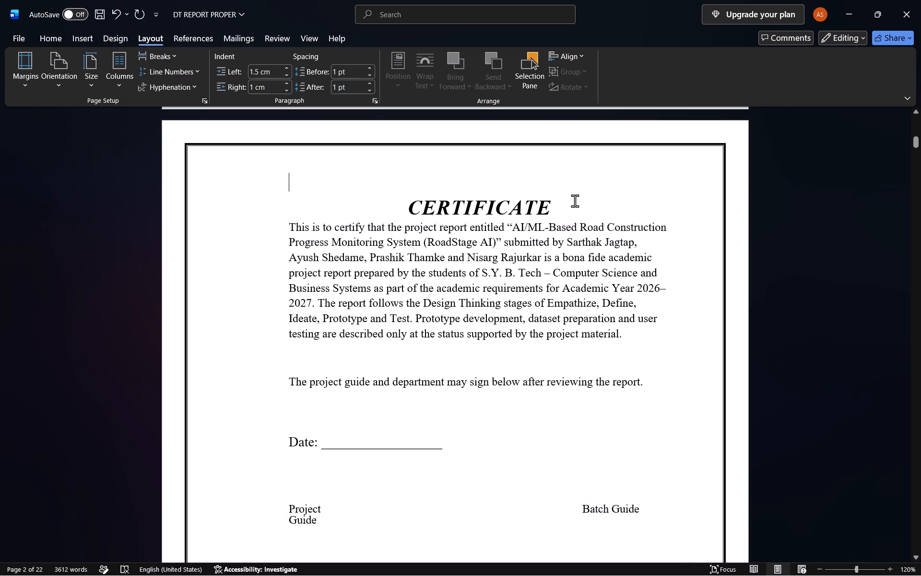
click(575, 206)
key(Return)
Review the layout of the report's front pages, from the title page and certificate through the Acknowledgement and Abstract.
scroll(580, 435, up, 9)
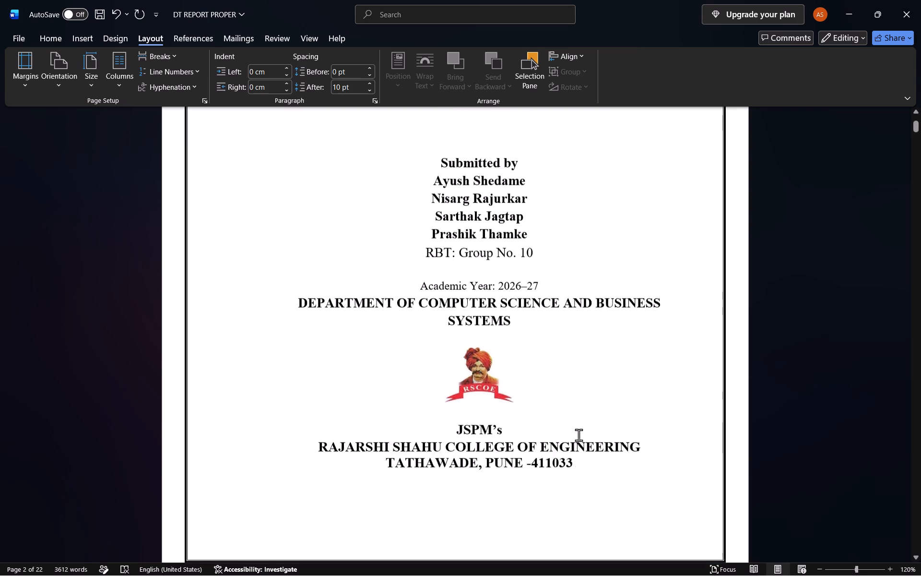
scroll(579, 435, up, 4)
scroll(579, 435, down, 17)
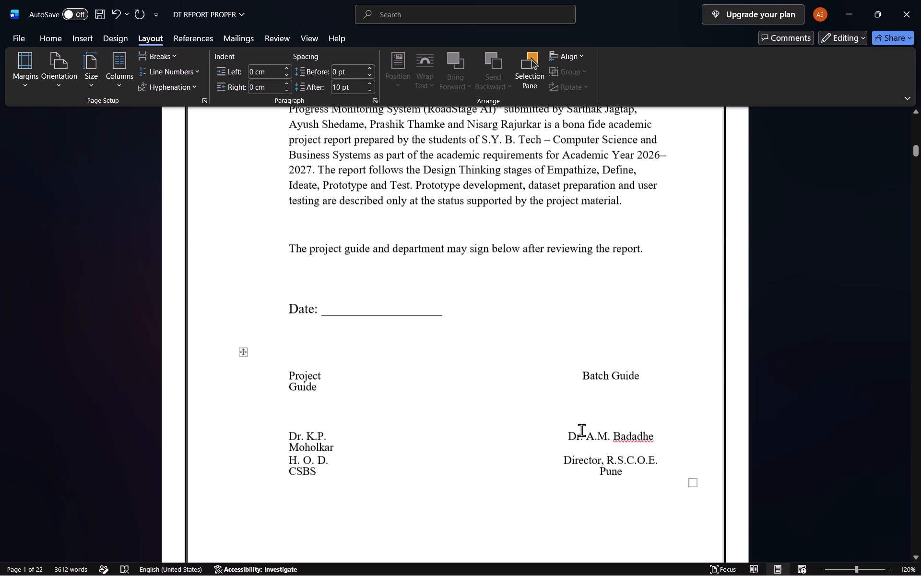
scroll(581, 430, down, 9)
scroll(583, 428, up, 9)
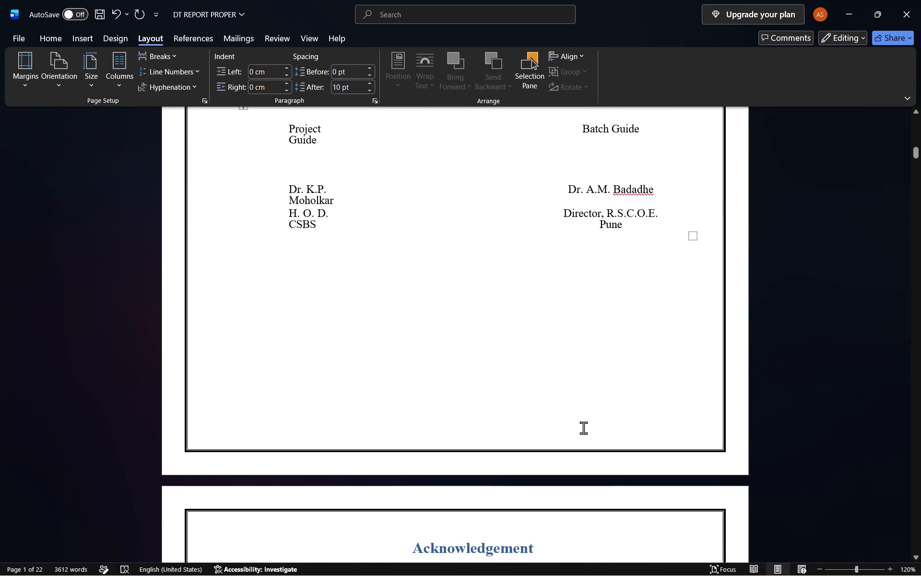
scroll(583, 428, up, 2)
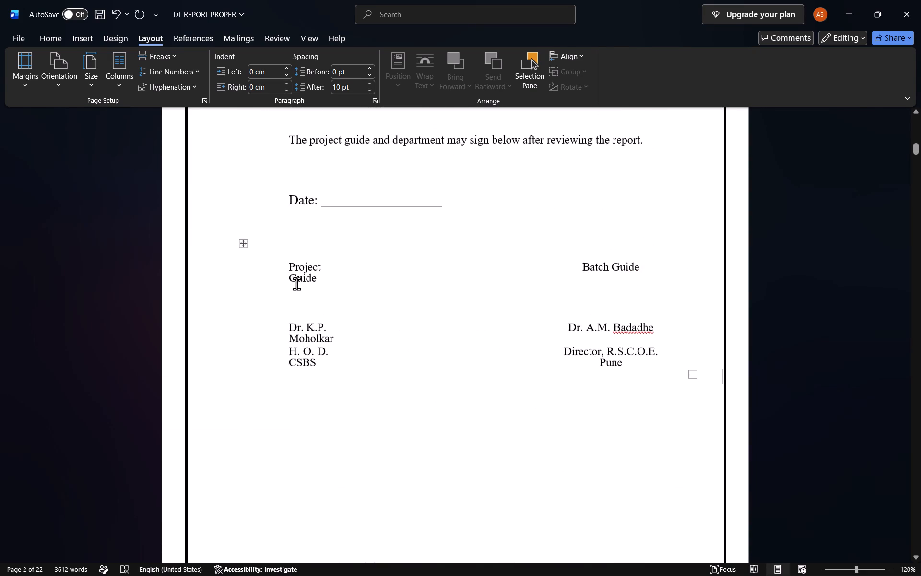
scroll(442, 314, down, 12)
scroll(504, 352, down, 15)
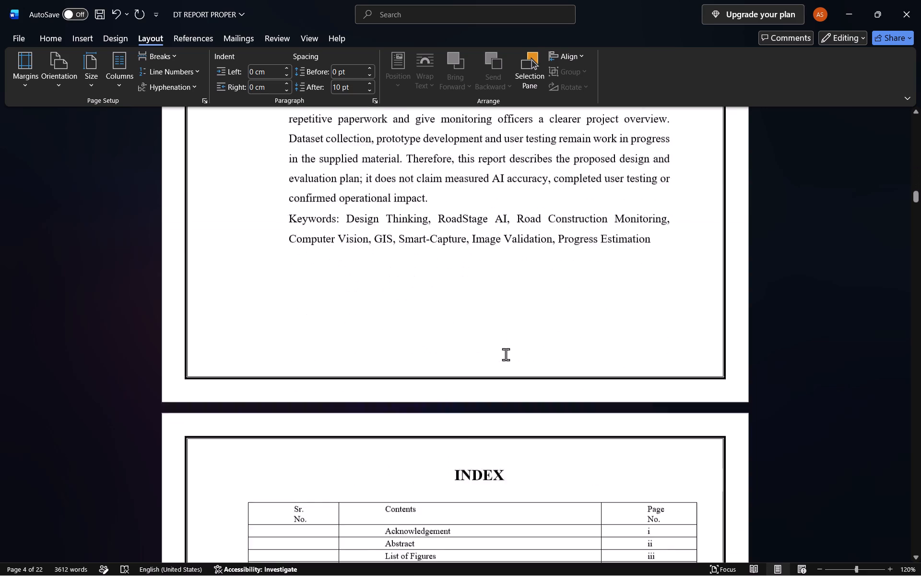
scroll(506, 354, up, 6)
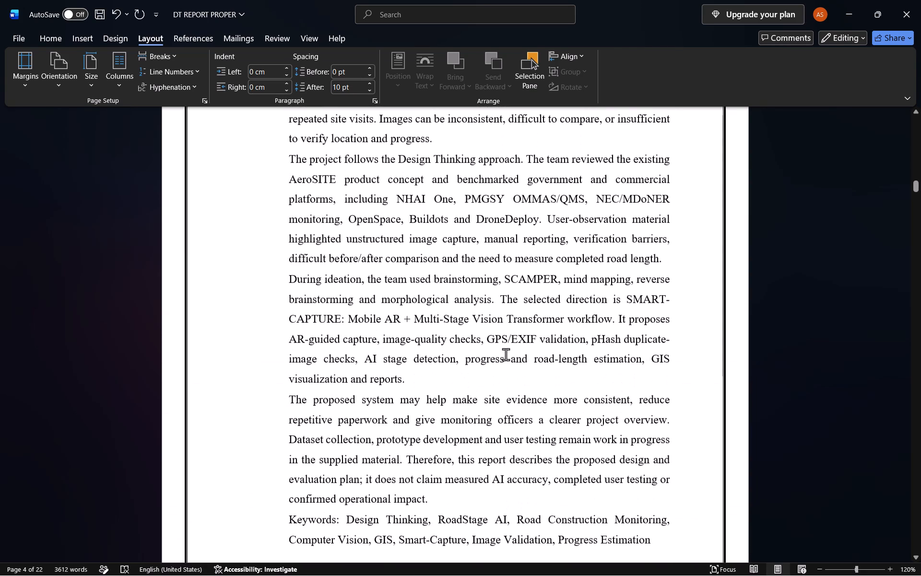
scroll(506, 354, up, 2)
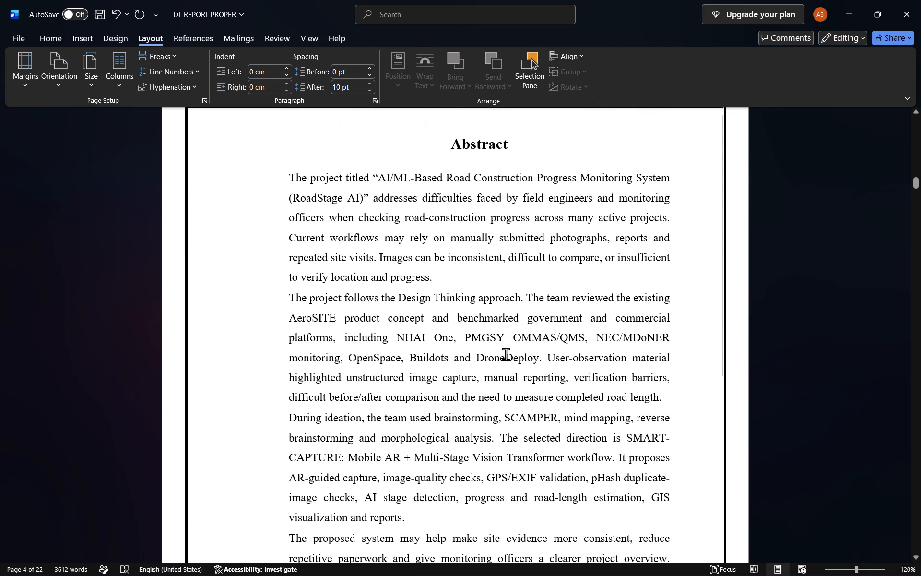
Review the layout of the remaining pages, from the index and list of figures through the chapters, References and Appendix A.
scroll(506, 354, down, 20)
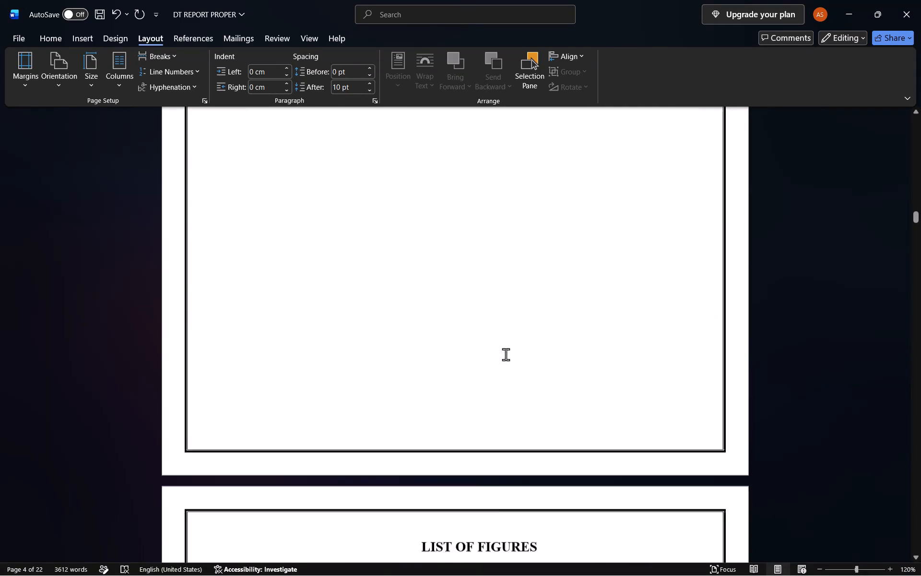
scroll(506, 354, down, 17)
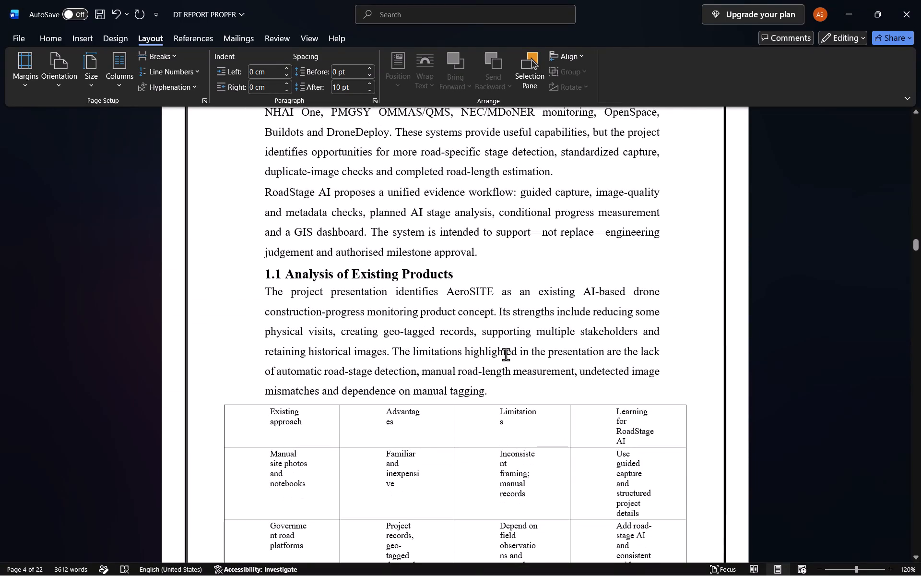
scroll(506, 354, down, 13)
scroll(506, 354, down, 12)
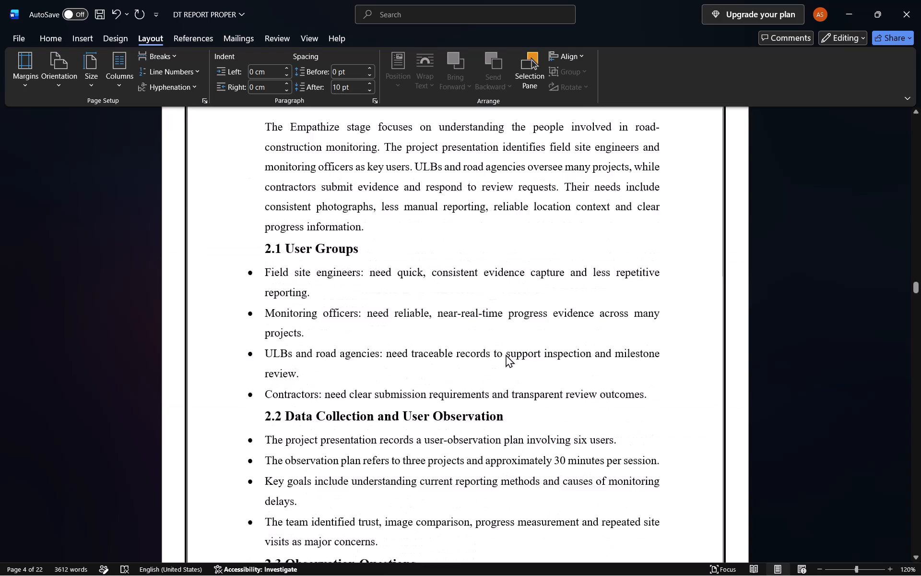
scroll(506, 354, down, 13)
scroll(506, 354, down, 16)
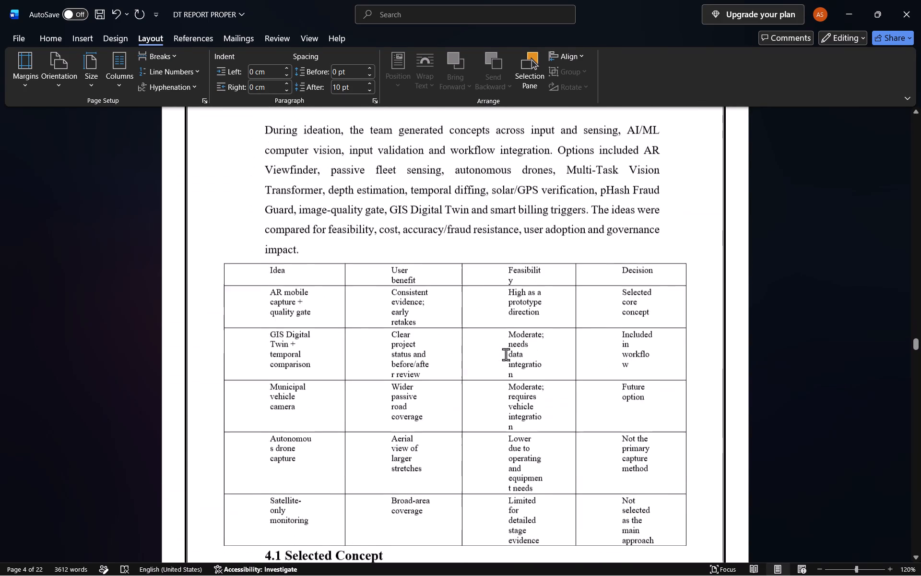
scroll(506, 354, down, 9)
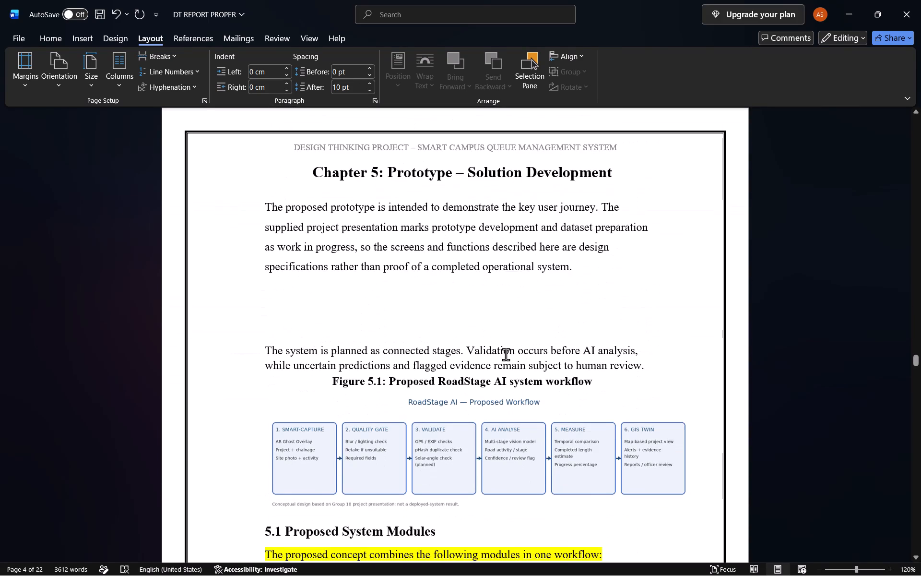
scroll(506, 354, down, 16)
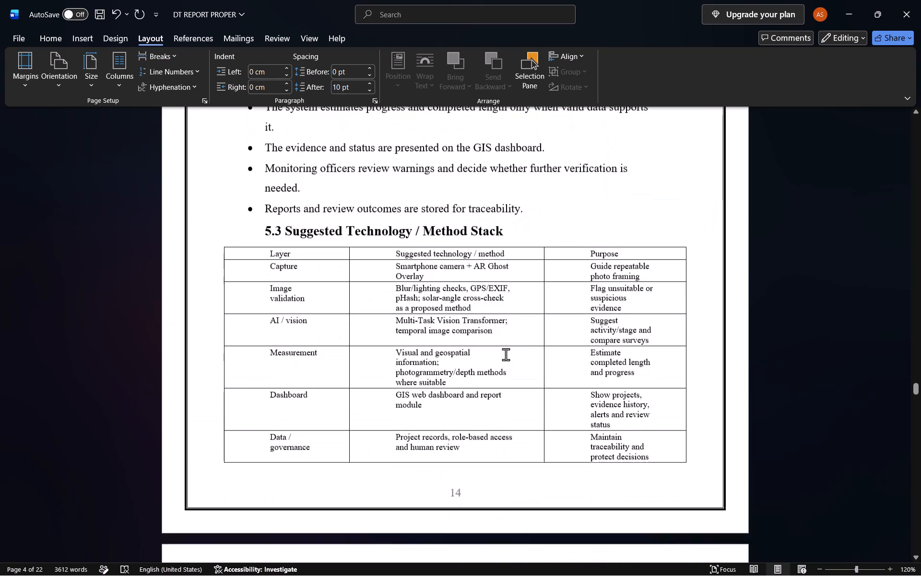
scroll(506, 354, down, 16)
scroll(506, 354, down, 8)
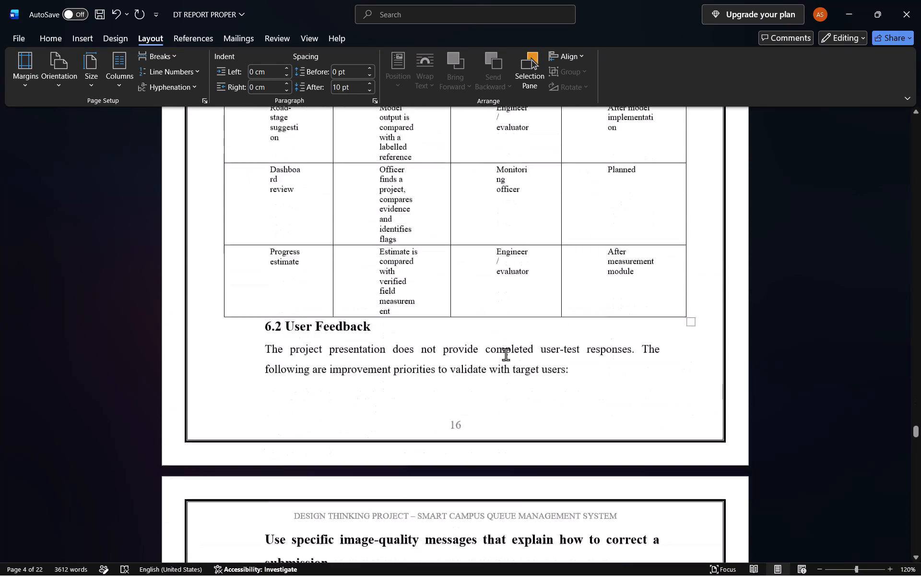
scroll(506, 354, down, 16)
scroll(506, 354, down, 20)
scroll(506, 354, down, 8)
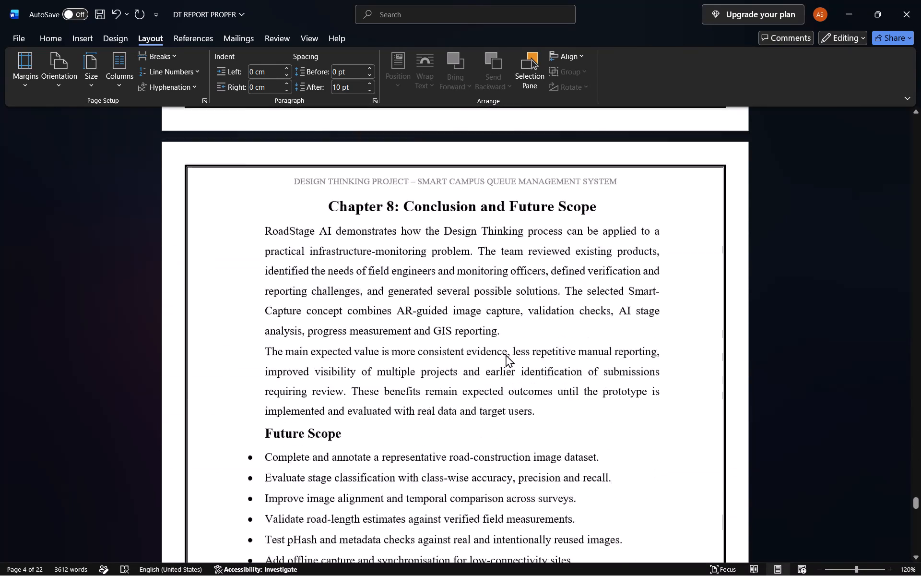
scroll(506, 354, down, 2)
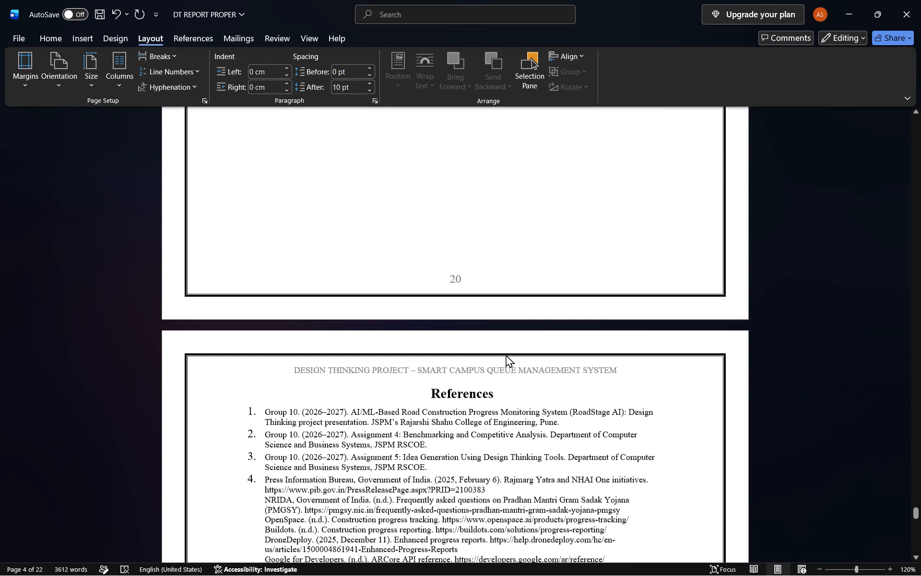
scroll(506, 354, down, 15)
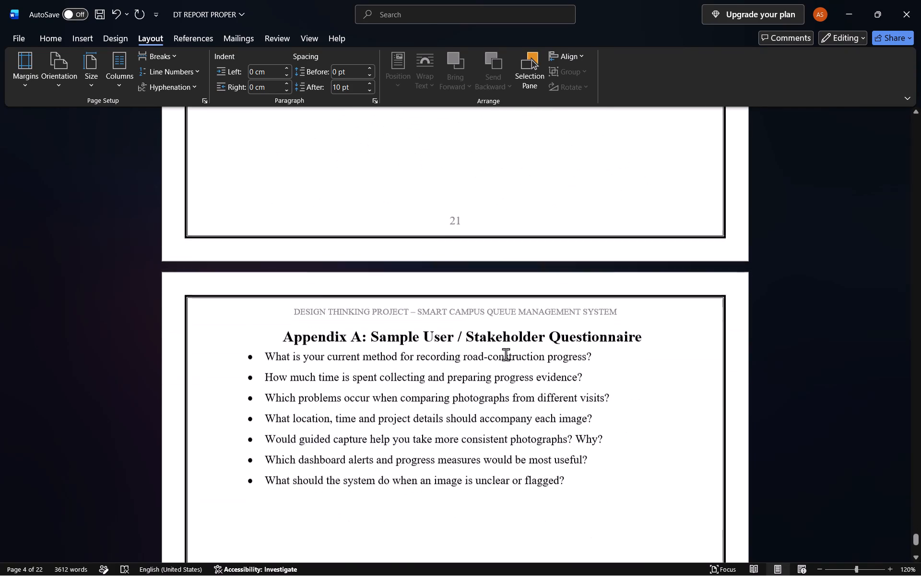
scroll(506, 354, down, 16)
scroll(506, 354, down, 8)
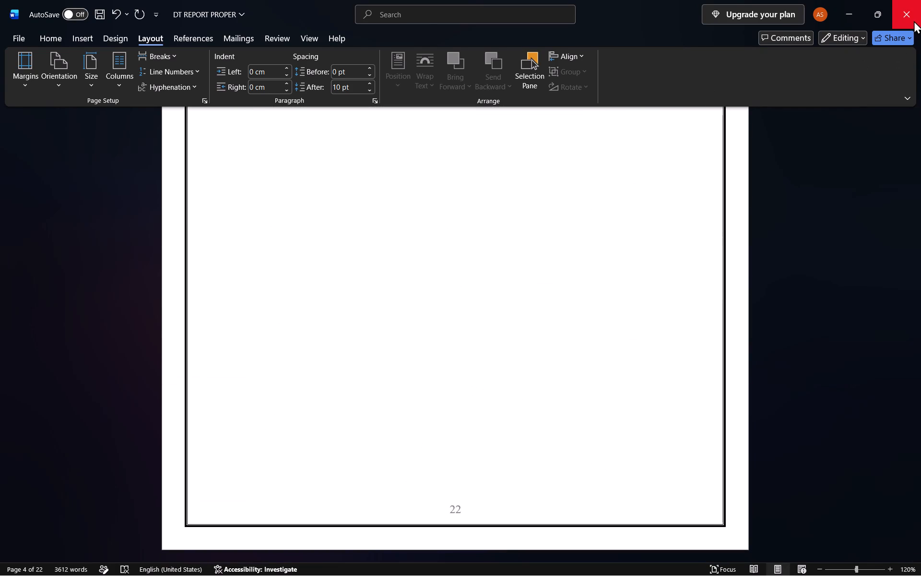
Close the report and save DT REPORT PROPER in the SDL folder under OneDrive - Personal » Attachments » Desktop.
click(914, 21)
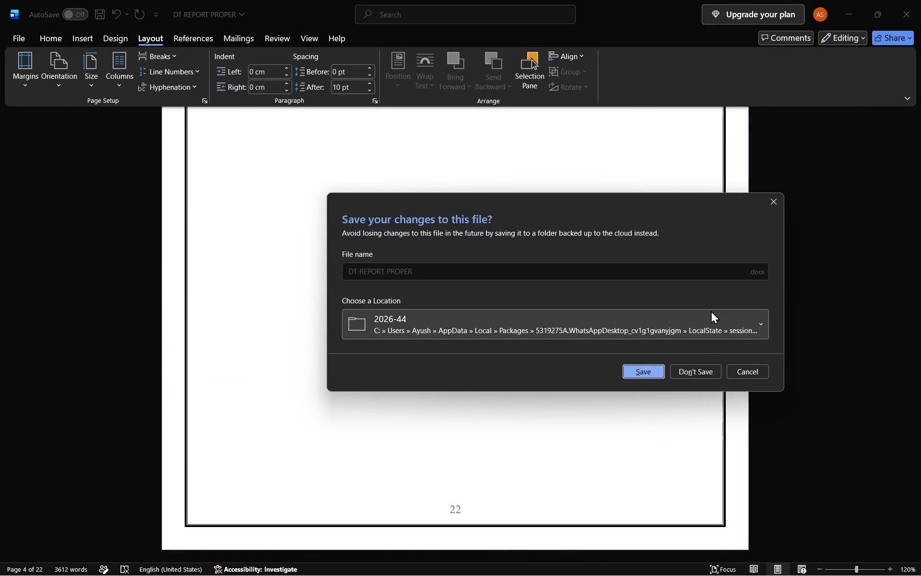
click(711, 311)
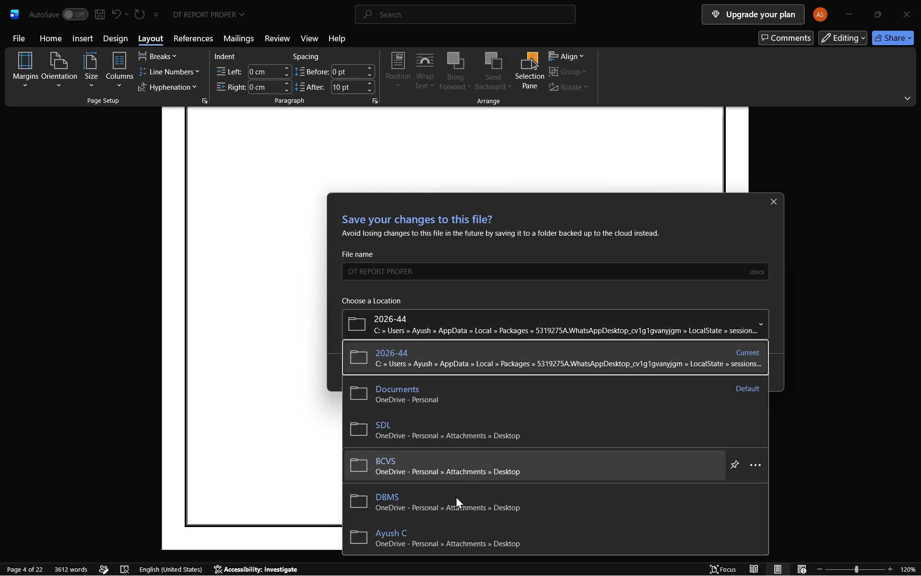
scroll(456, 495, down, 3)
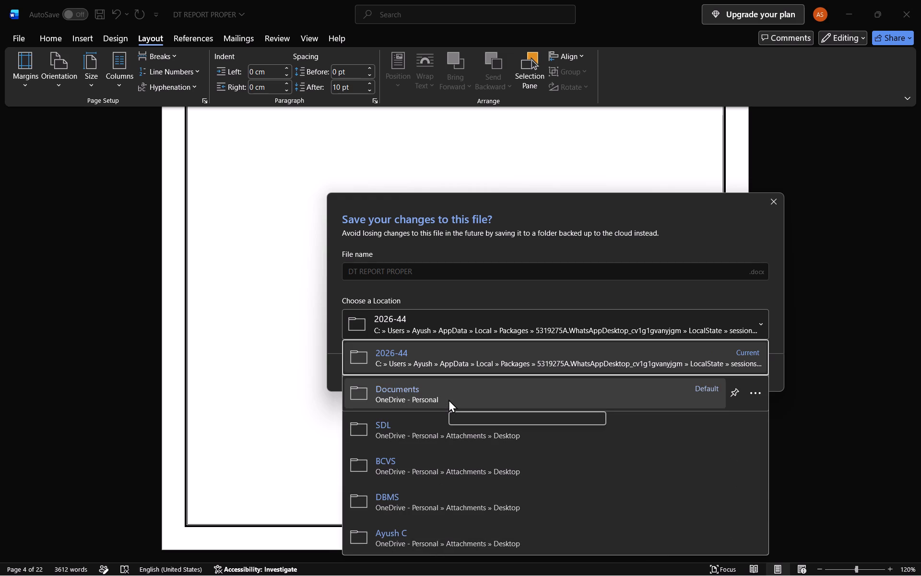
click(433, 426)
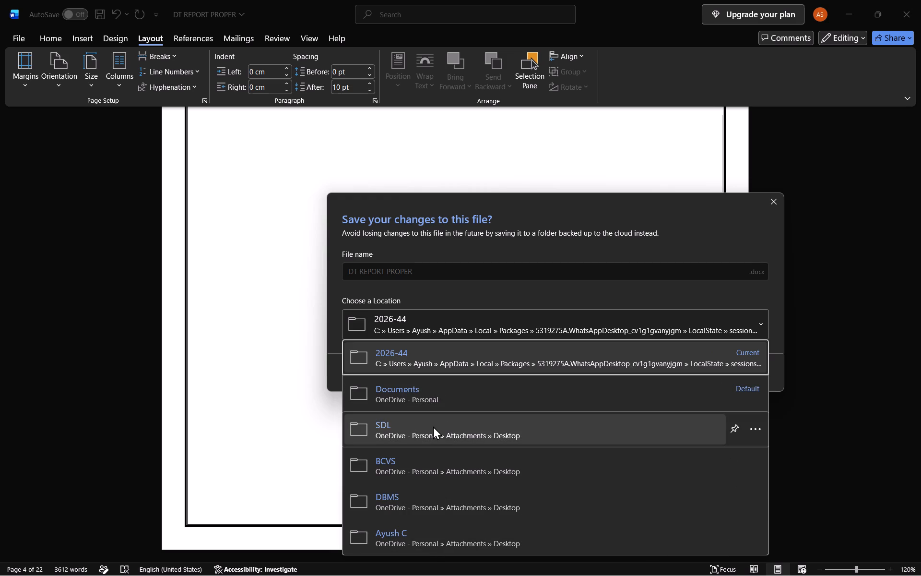
click(440, 386)
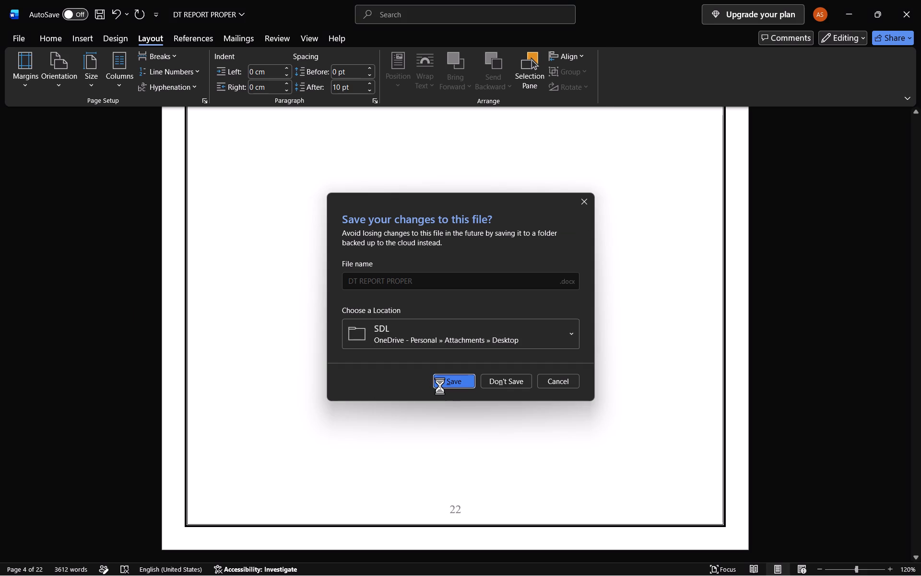
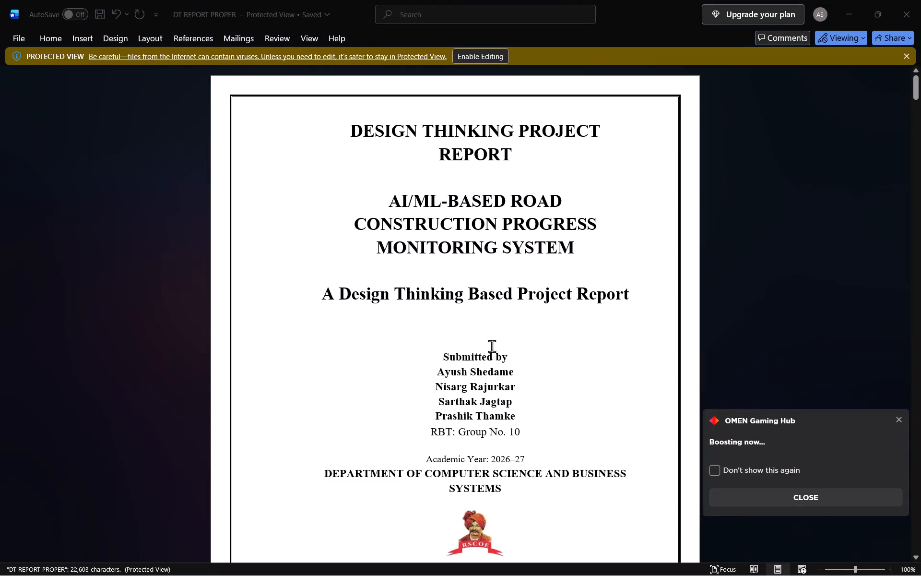
Review the saved report's front pages, from the title page through the Abstract to the index table.
scroll(329, 182, down, 12)
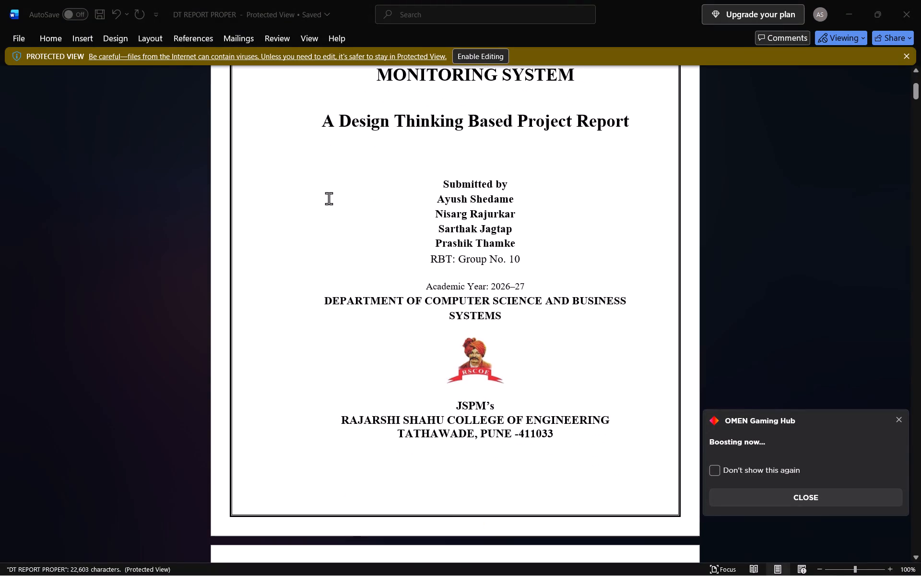
scroll(329, 198, down, 17)
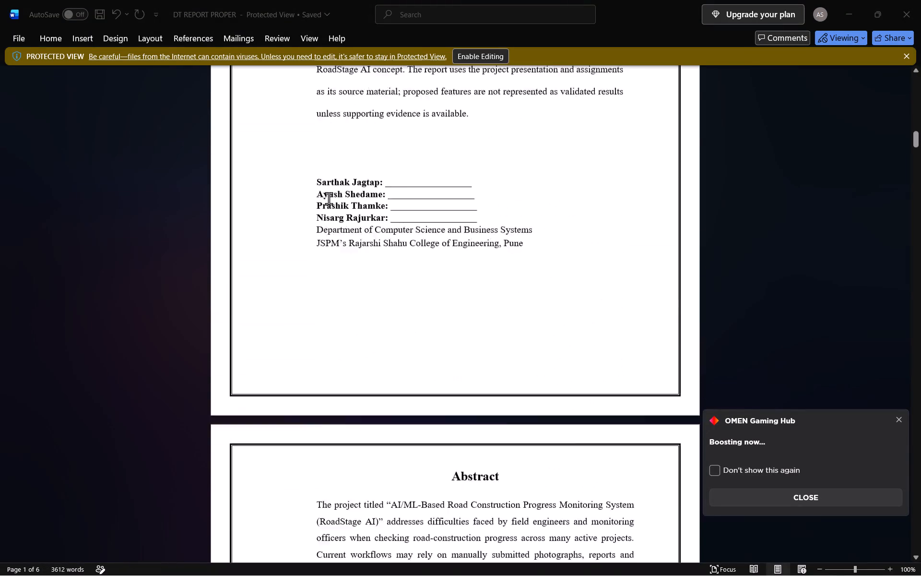
scroll(329, 198, down, 18)
scroll(329, 198, down, 3)
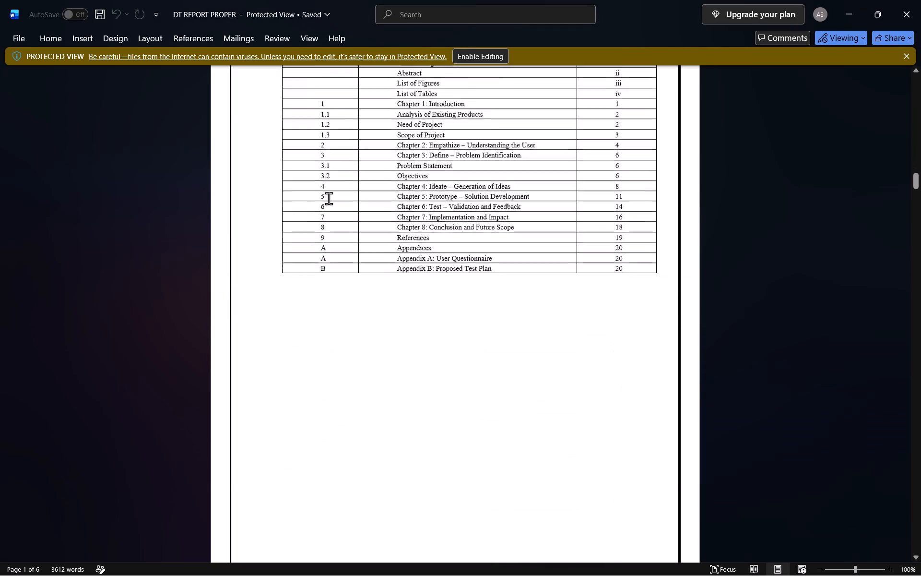
Examine the page layout of Chapters 1 and 2, including the existing products table, sections 1.2 and 1.3, and the 2.4 Empathy Map.
scroll(329, 198, down, 20)
scroll(329, 198, down, 5)
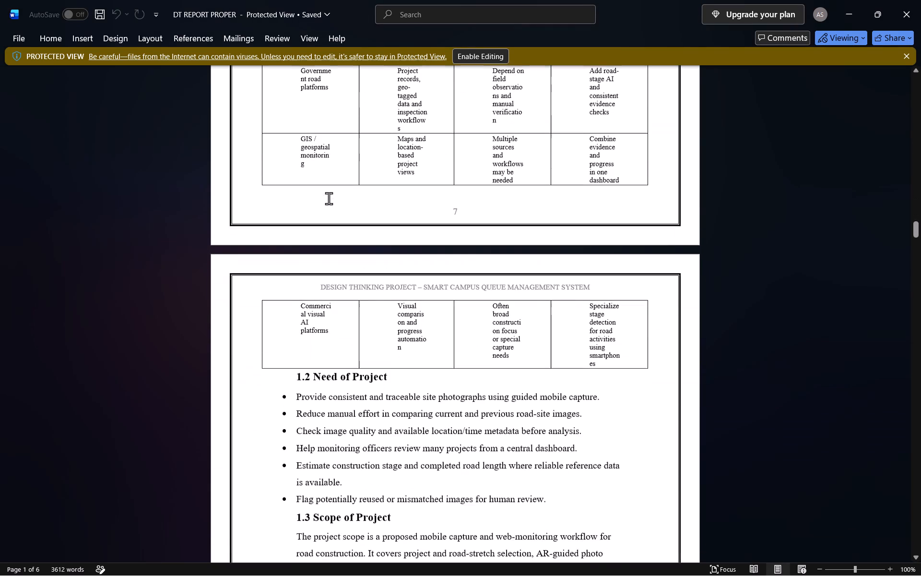
scroll(329, 198, down, 7)
scroll(329, 198, up, 2)
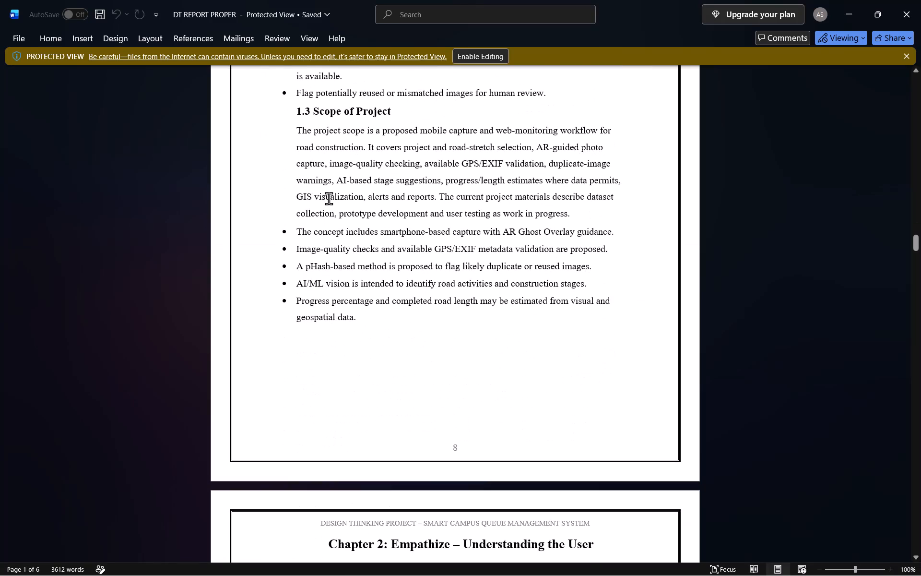
scroll(329, 198, up, 8)
scroll(329, 198, down, 8)
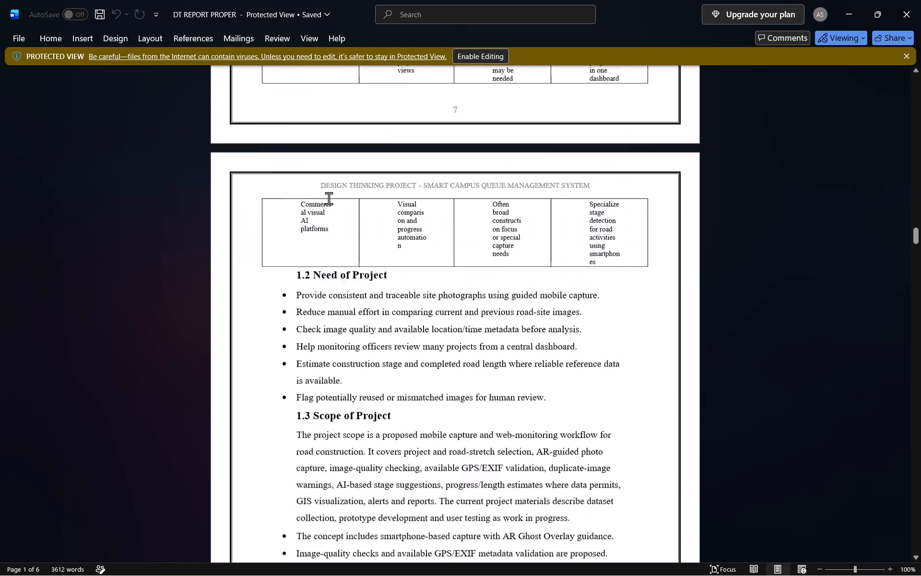
scroll(329, 198, down, 16)
scroll(329, 198, down, 6)
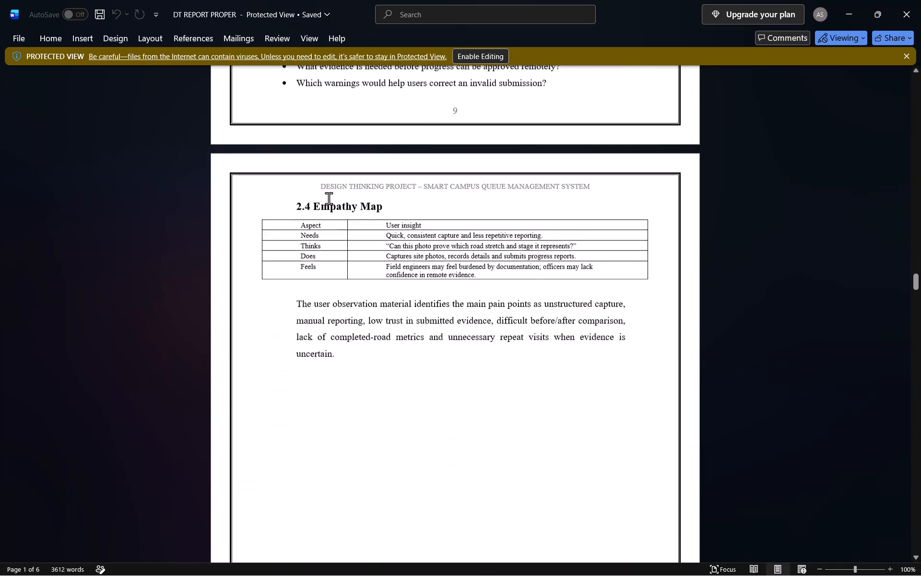
Review the layout of the remaining chapters, from Chapter 3 through Chapter 8, and on to the Appendix A questionnaire.
scroll(329, 198, down, 18)
scroll(329, 198, down, 12)
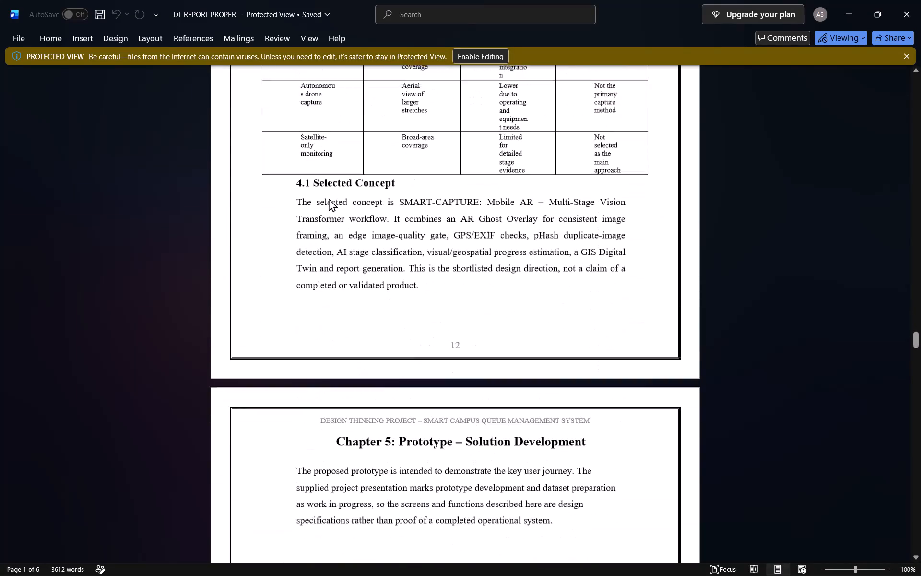
scroll(329, 198, down, 13)
scroll(329, 198, down, 18)
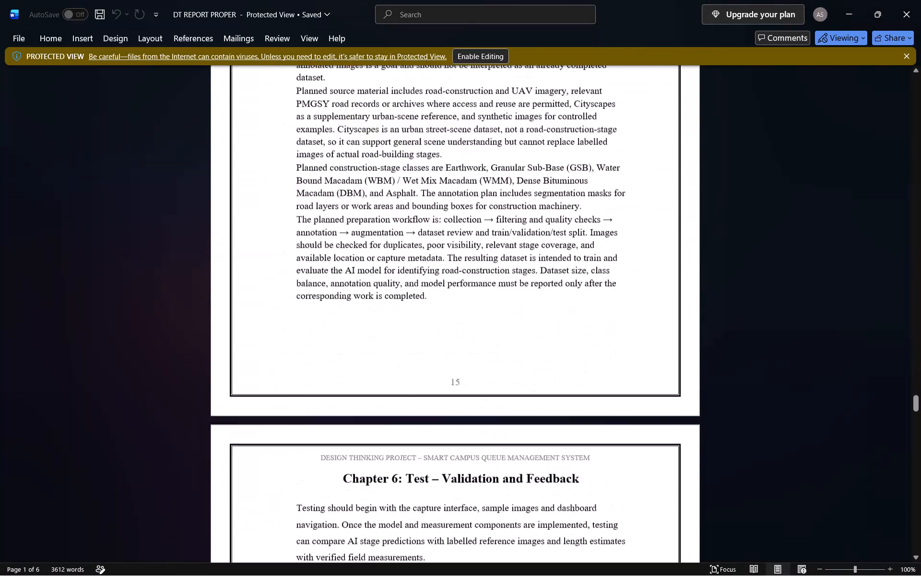
scroll(329, 198, down, 14)
scroll(329, 198, down, 20)
scroll(329, 198, down, 2)
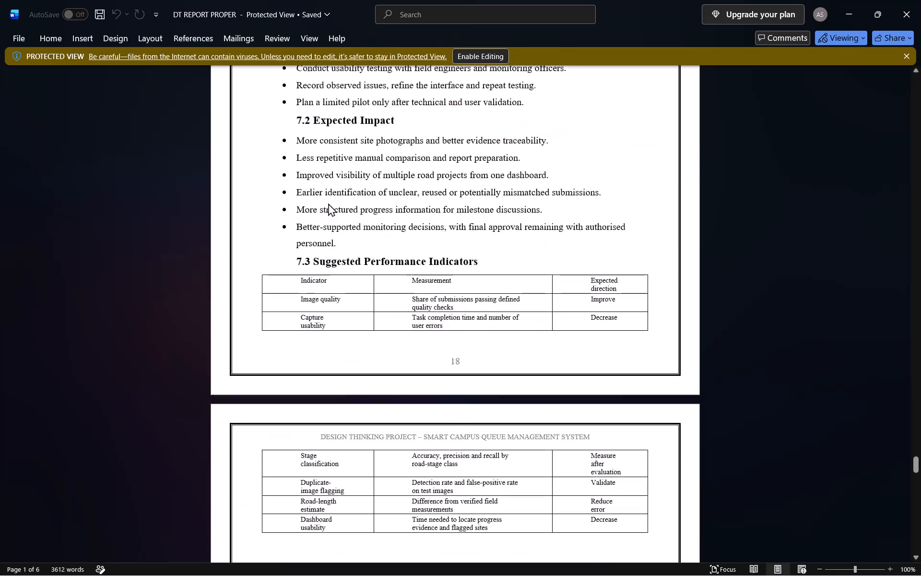
scroll(328, 203, down, 17)
scroll(328, 203, down, 20)
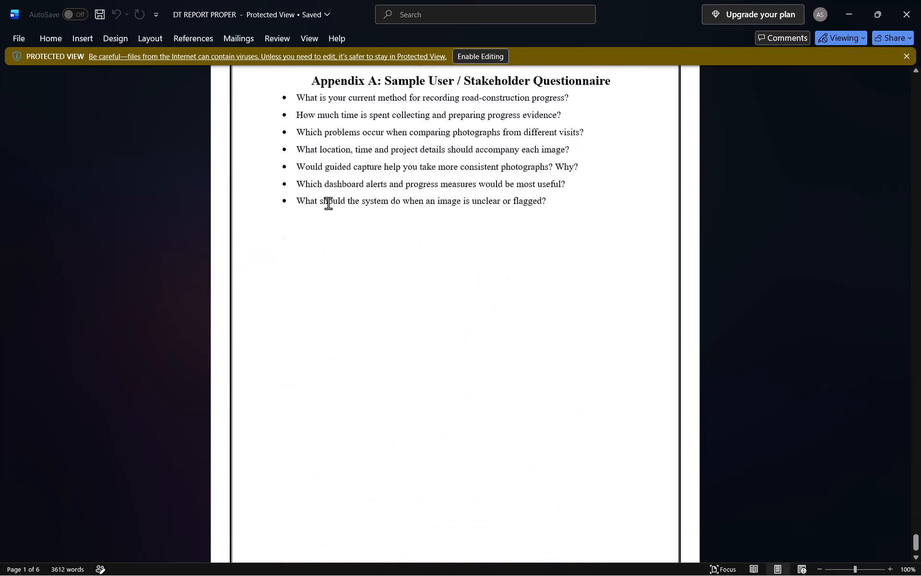
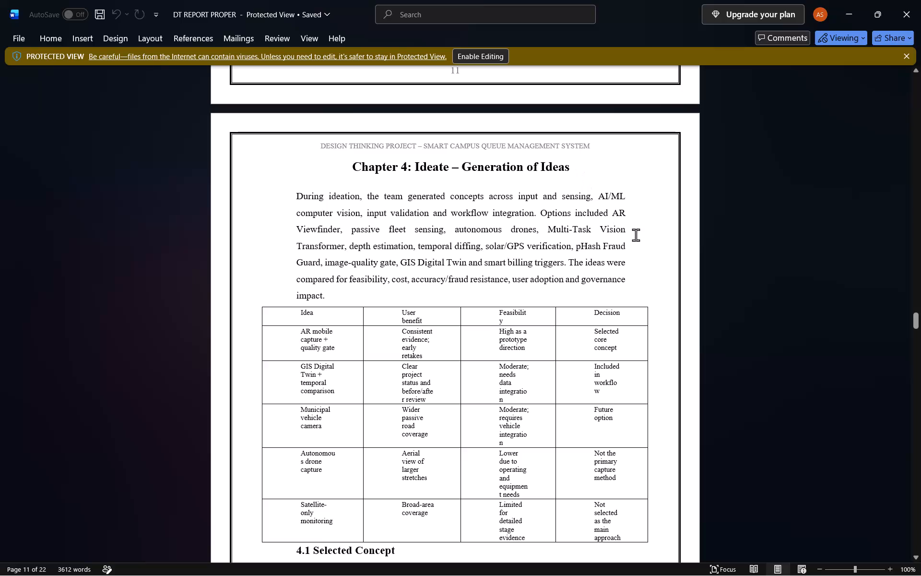
Examine the layout of Chapter 4's idea comparison table, section 4.1 Selected Concept, and the transition into Chapter 5.
scroll(646, 257, down, 1)
scroll(672, 309, down, 5)
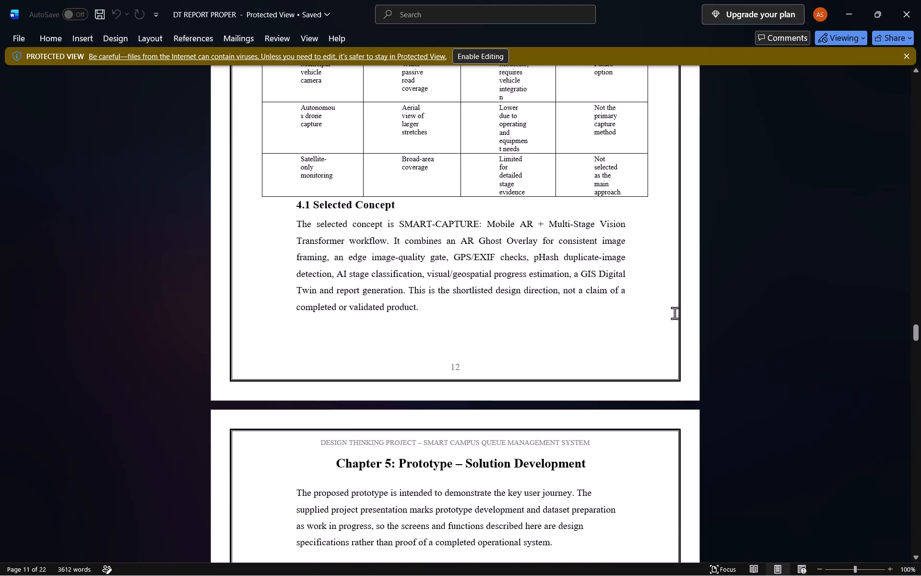
scroll(674, 313, down, 1)
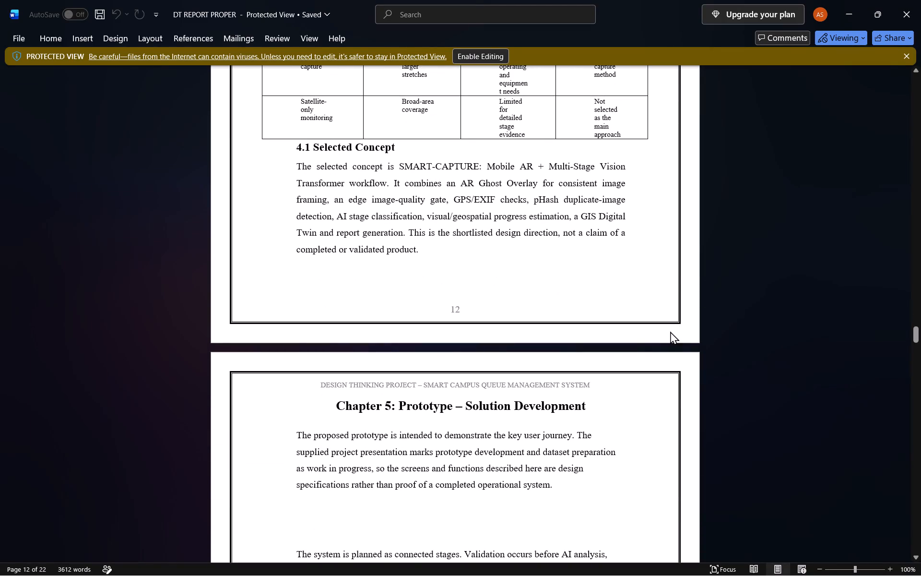
scroll(664, 308, down, 3)
scroll(604, 237, down, 11)
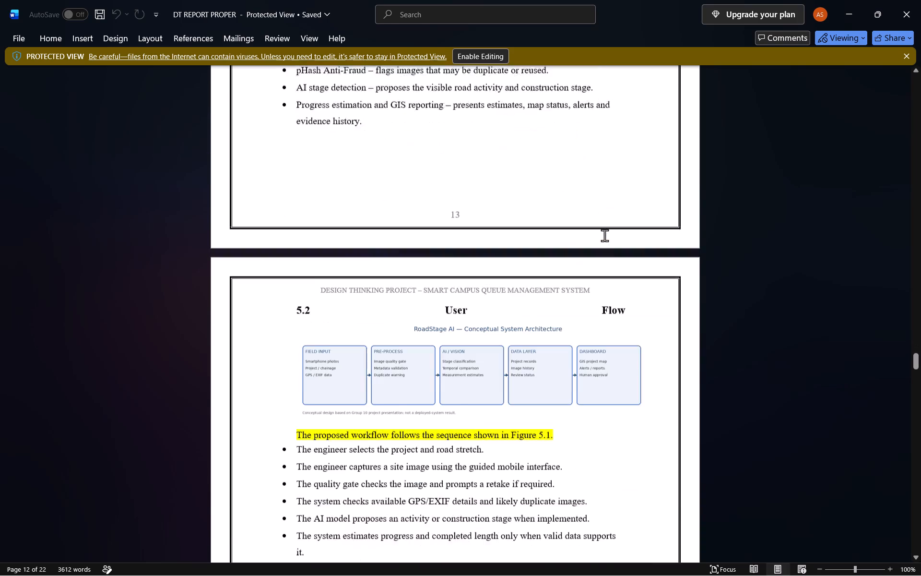
scroll(604, 235, down, 16)
scroll(604, 235, down, 5)
scroll(604, 235, up, 20)
scroll(604, 235, up, 6)
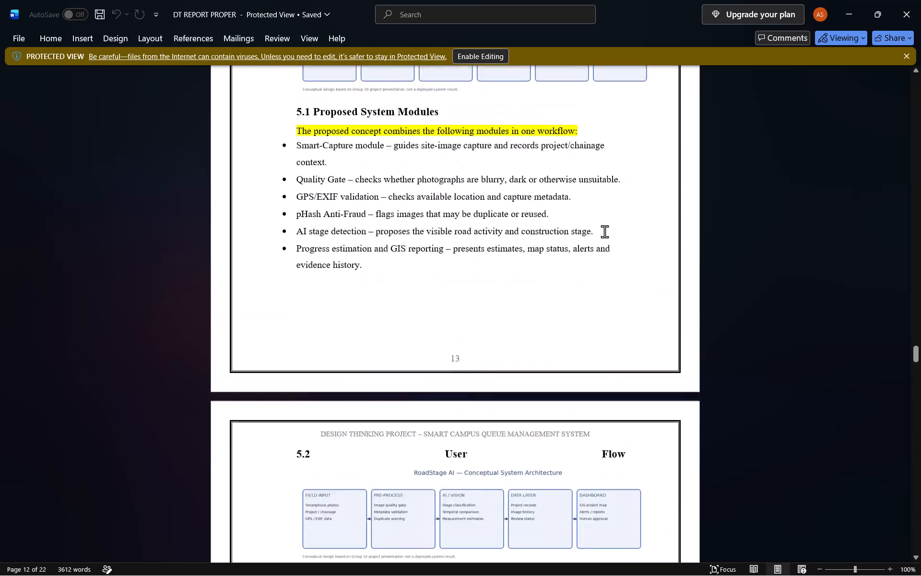
scroll(604, 231, up, 12)
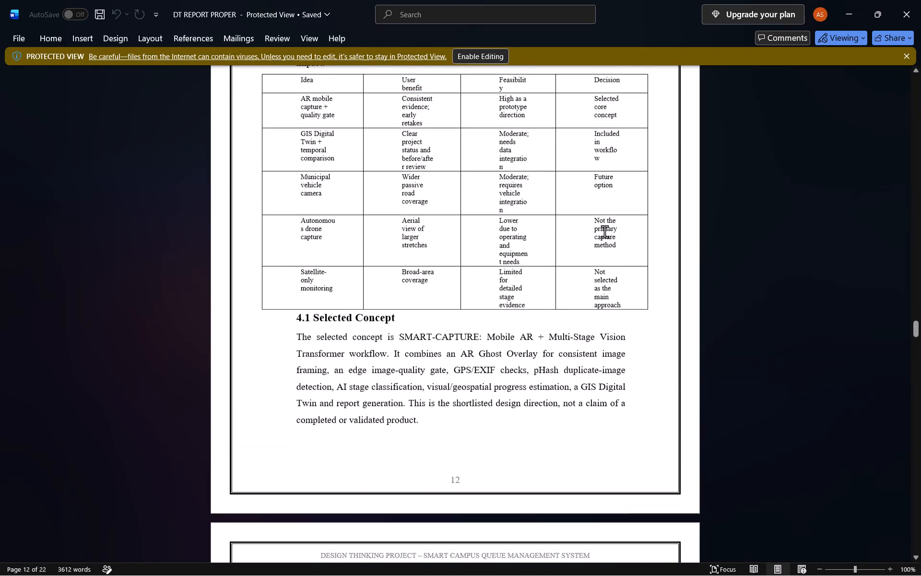
scroll(604, 231, up, 3)
scroll(604, 231, down, 10)
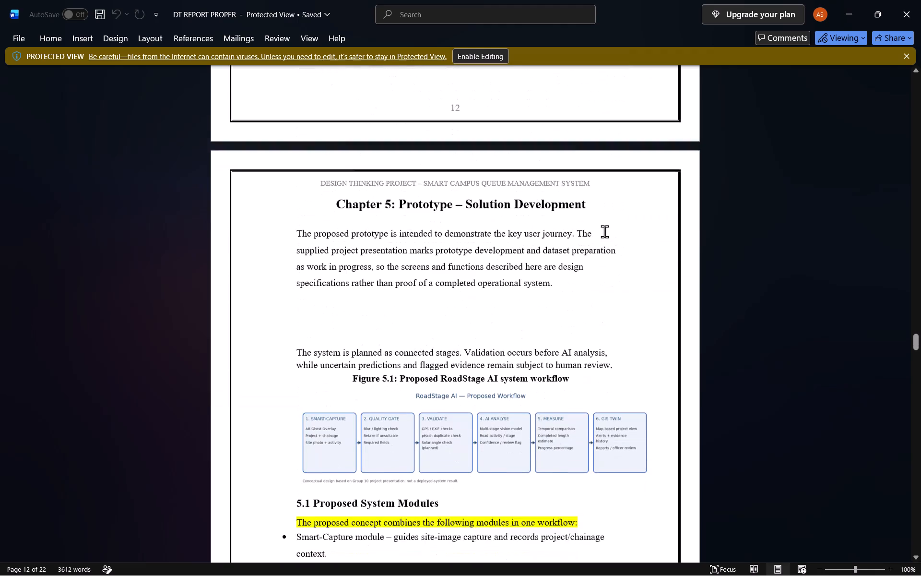
scroll(605, 223, up, 5)
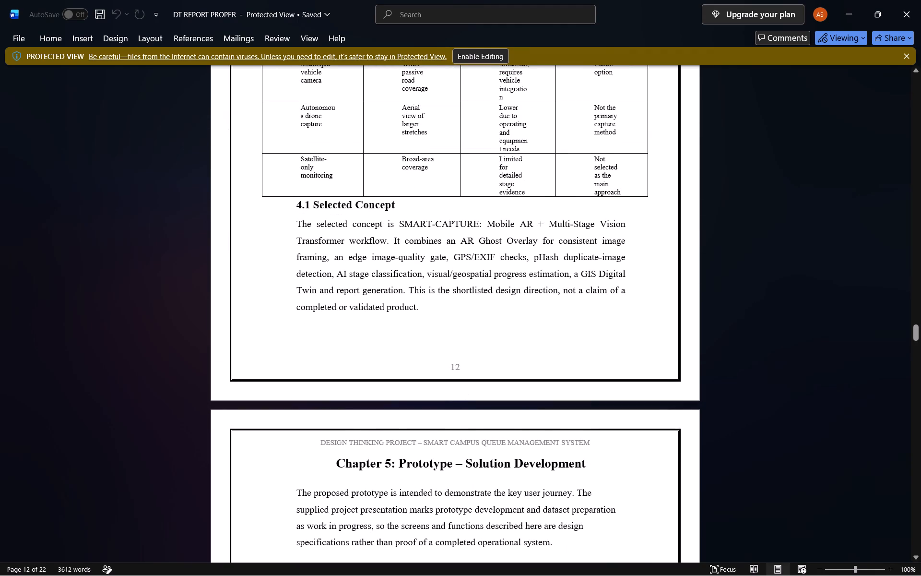
scroll(449, 429, down, 1)
scroll(449, 429, up, 1)
click(439, 324)
Inspect the Chapter 5 opening page, including the spacing around Figure 5.1 and the 5.1 Proposed System Modules list.
scroll(439, 324, down, 15)
scroll(439, 324, up, 6)
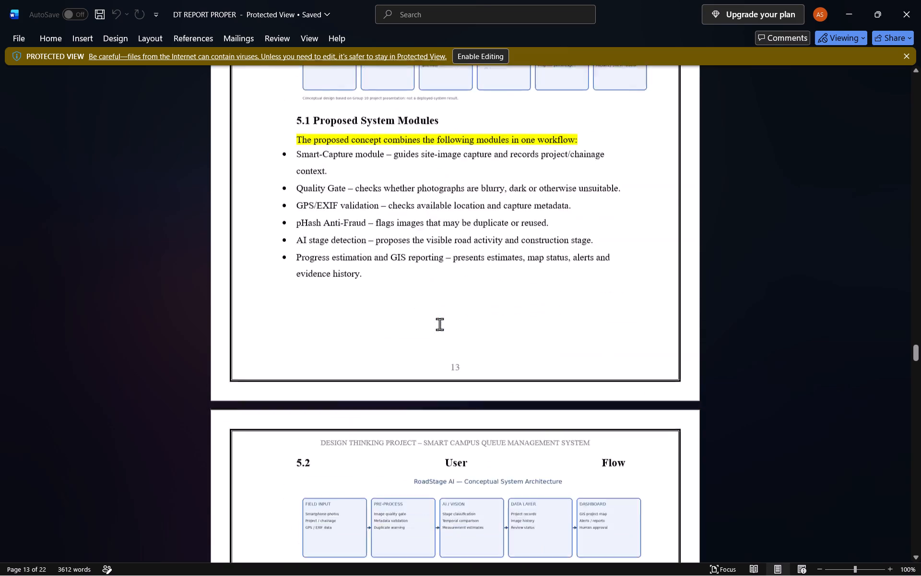
scroll(439, 324, up, 2)
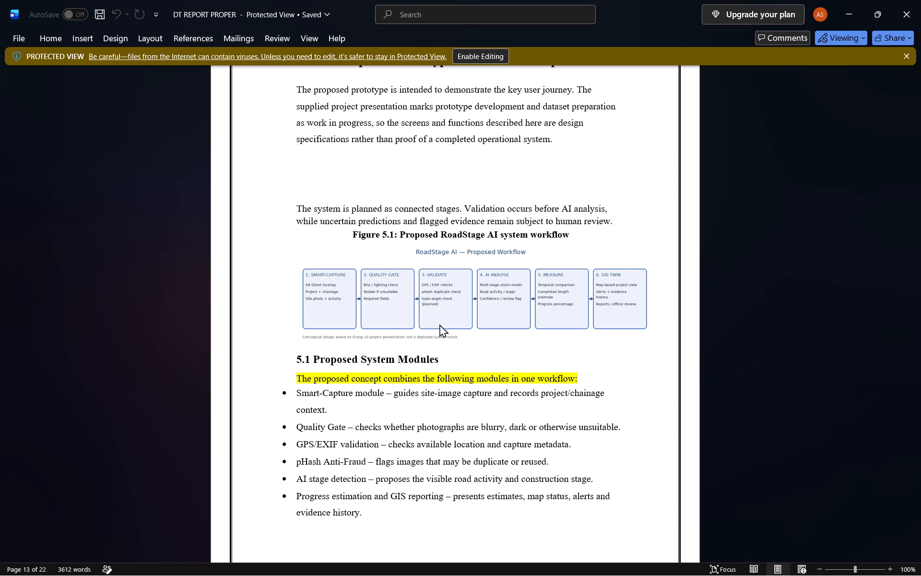
scroll(193, 441, up, 1)
scroll(535, 452, up, 2)
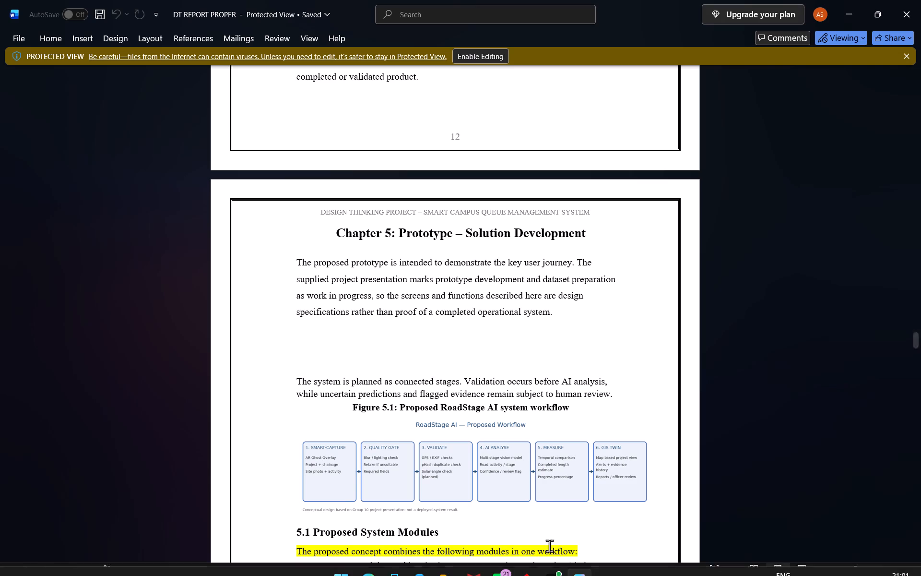
Review the page layout from section 5.1 through 5.5 Dataset Used and Preparation to the 6.1 Proposed Test Plan table.
scroll(512, 404, down, 9)
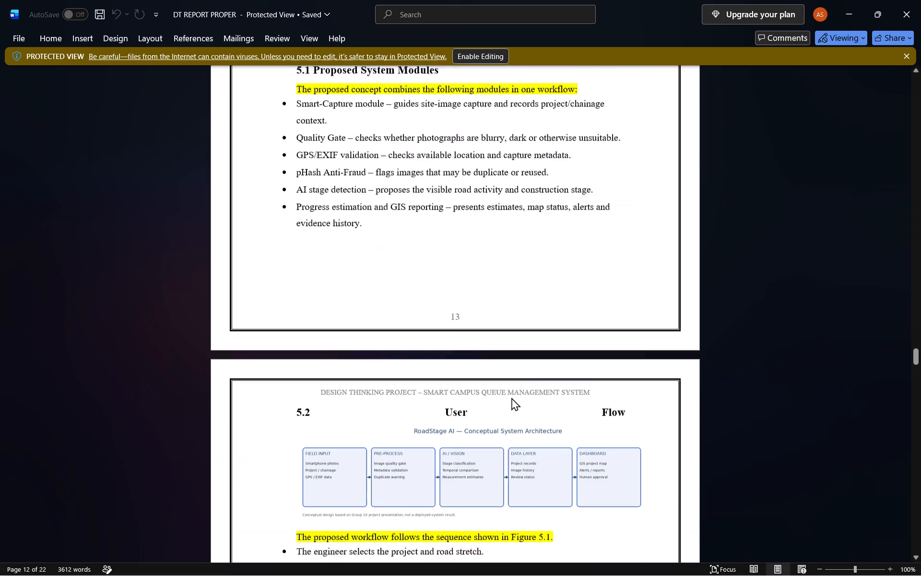
scroll(511, 397, down, 3)
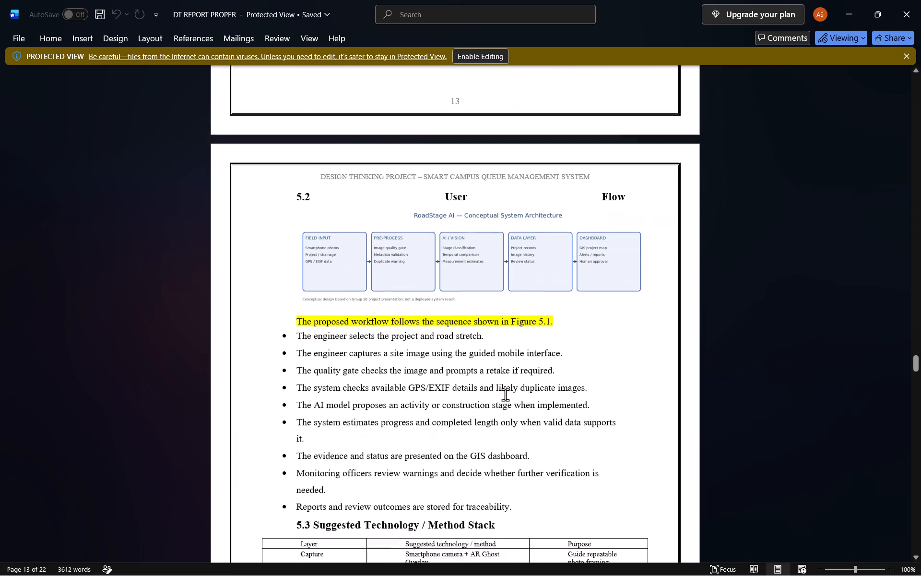
scroll(505, 393, down, 4)
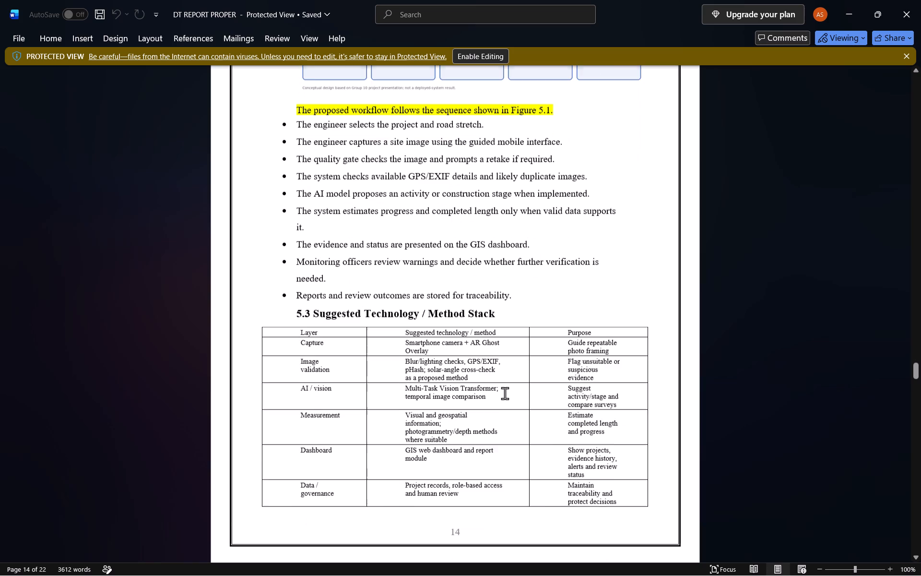
scroll(505, 393, down, 7)
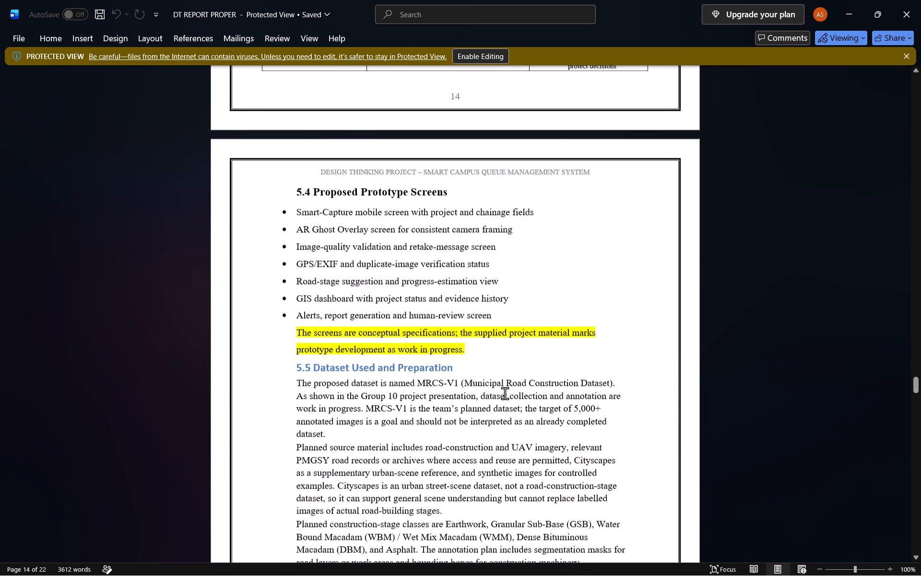
scroll(505, 393, down, 10)
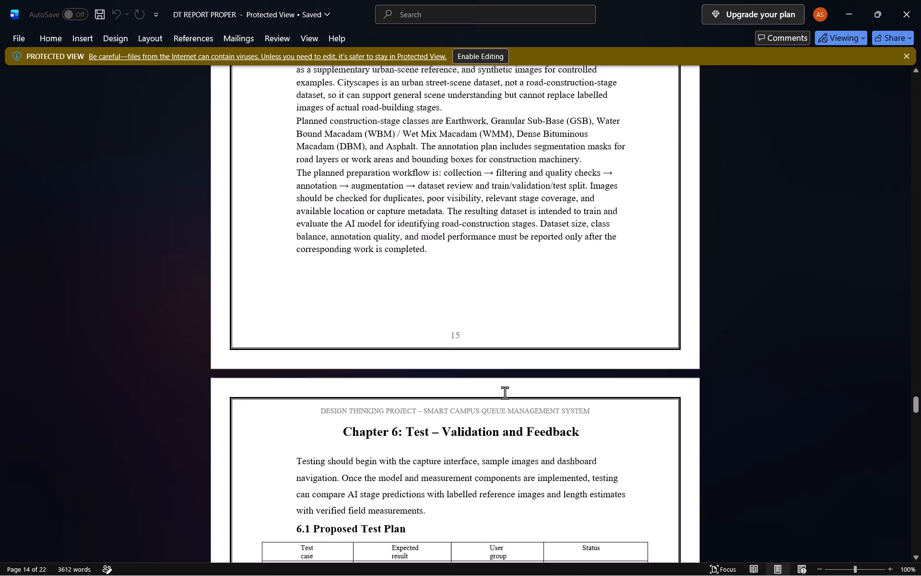
scroll(505, 393, down, 2)
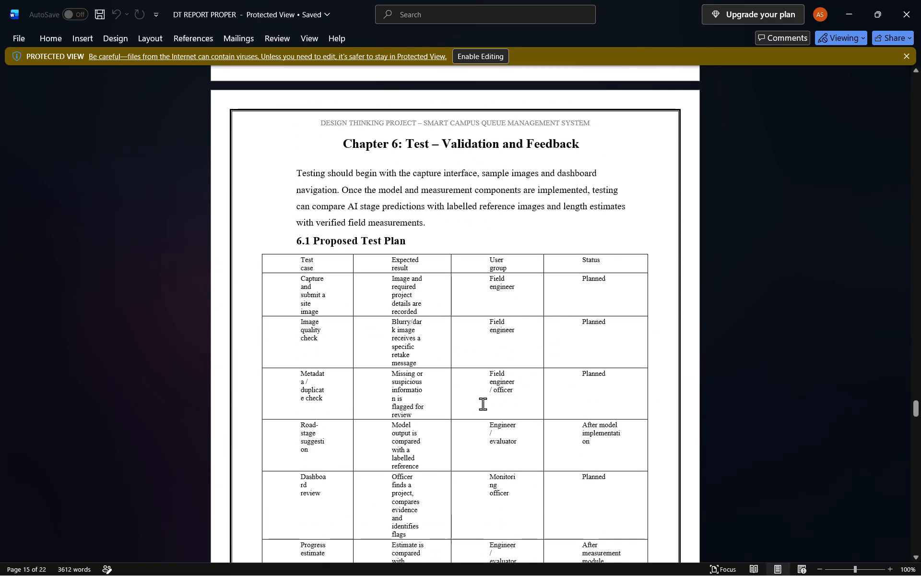
Recheck the Chapter 5 pages in reverse, from section 5.5 back to the chapter's opening paragraph.
scroll(483, 404, up, 12)
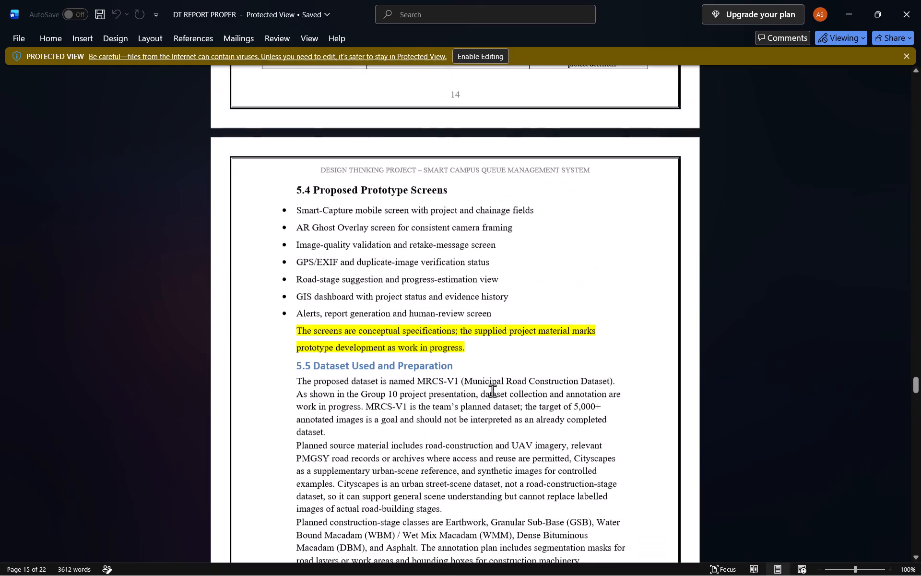
scroll(493, 395, up, 9)
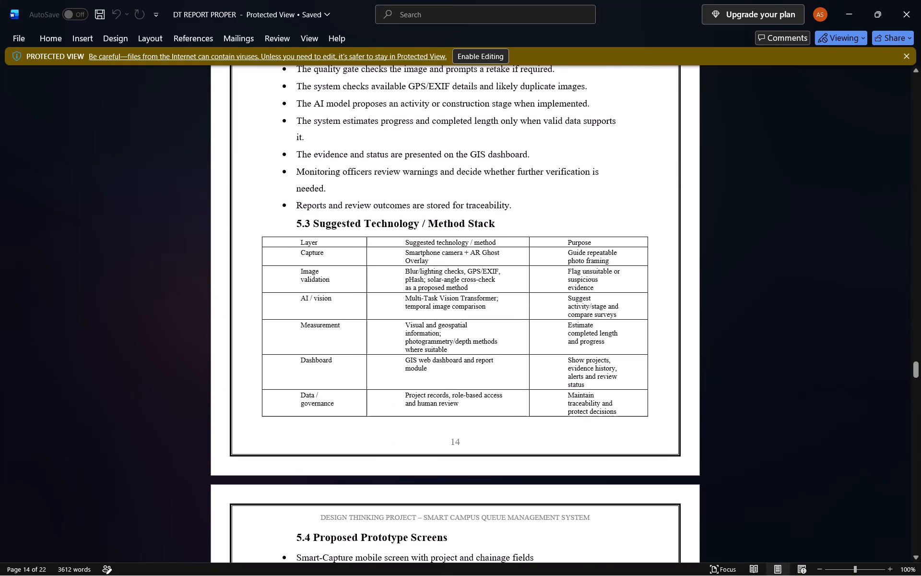
scroll(496, 410, up, 12)
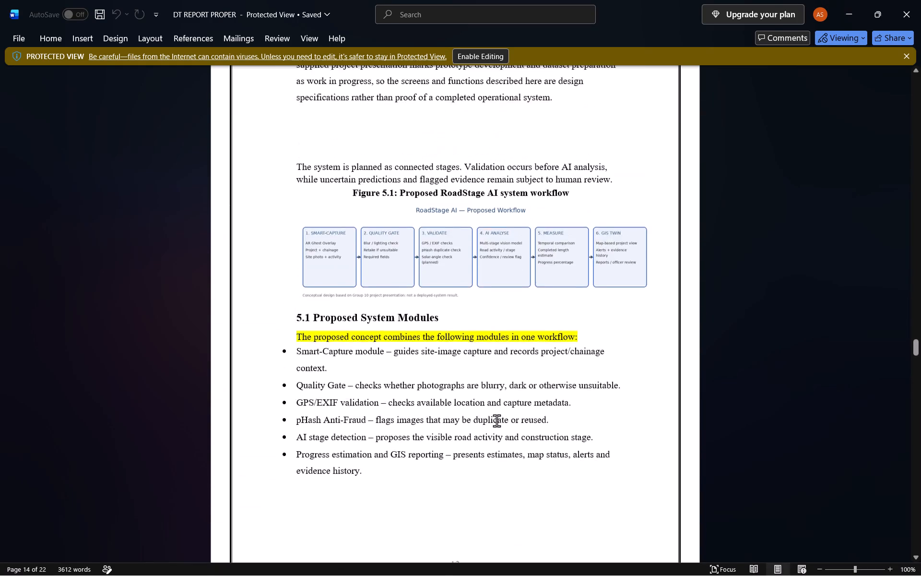
scroll(496, 420, up, 1)
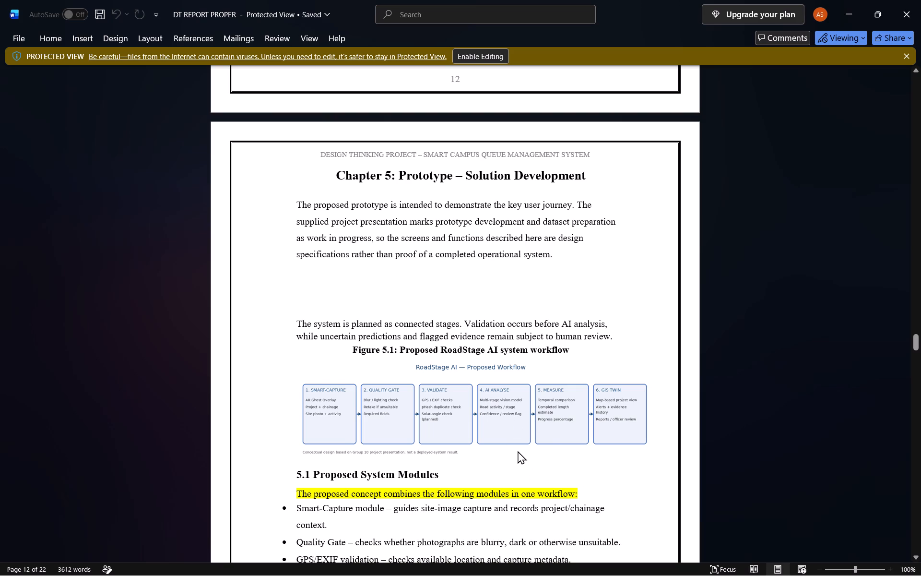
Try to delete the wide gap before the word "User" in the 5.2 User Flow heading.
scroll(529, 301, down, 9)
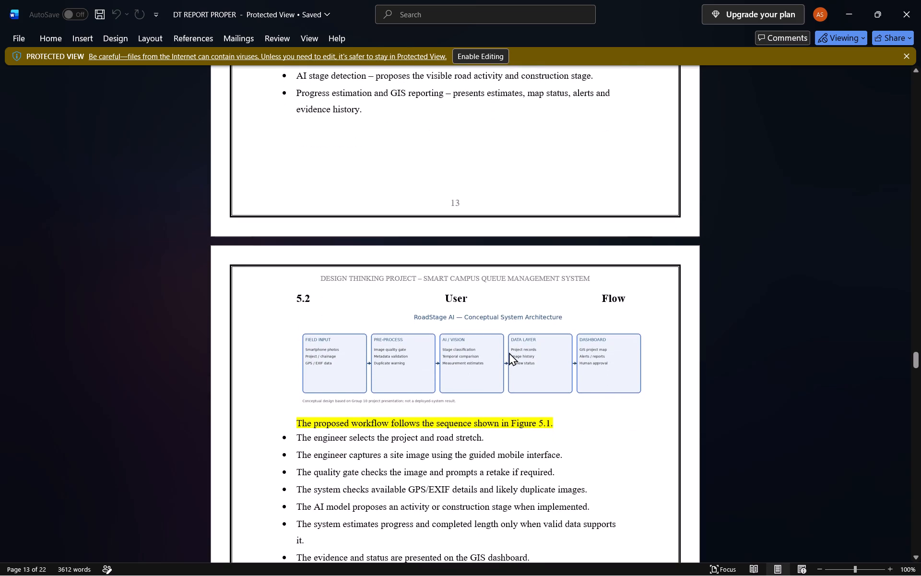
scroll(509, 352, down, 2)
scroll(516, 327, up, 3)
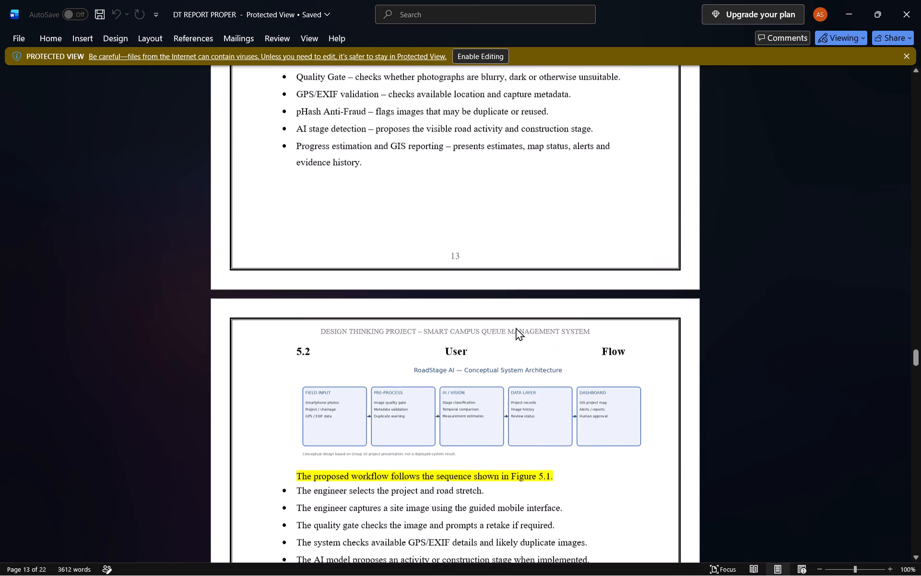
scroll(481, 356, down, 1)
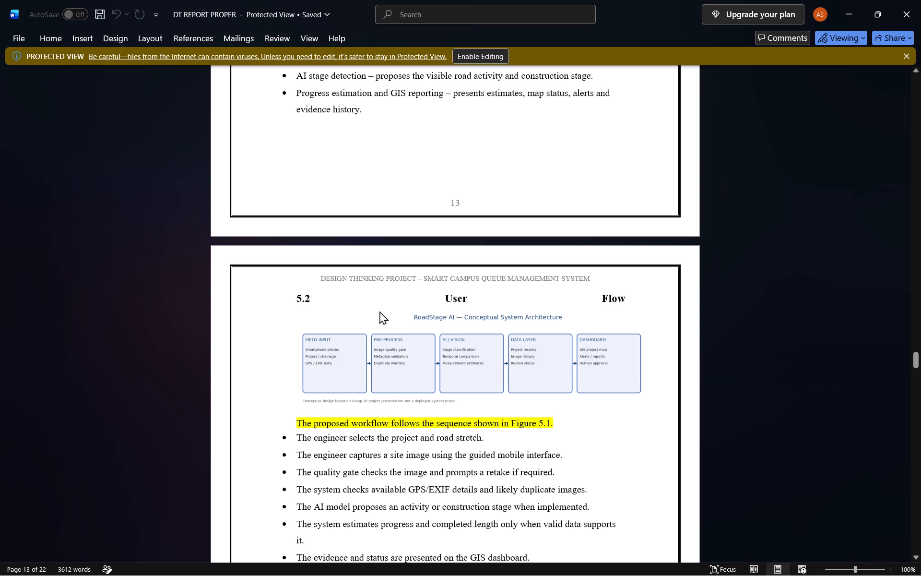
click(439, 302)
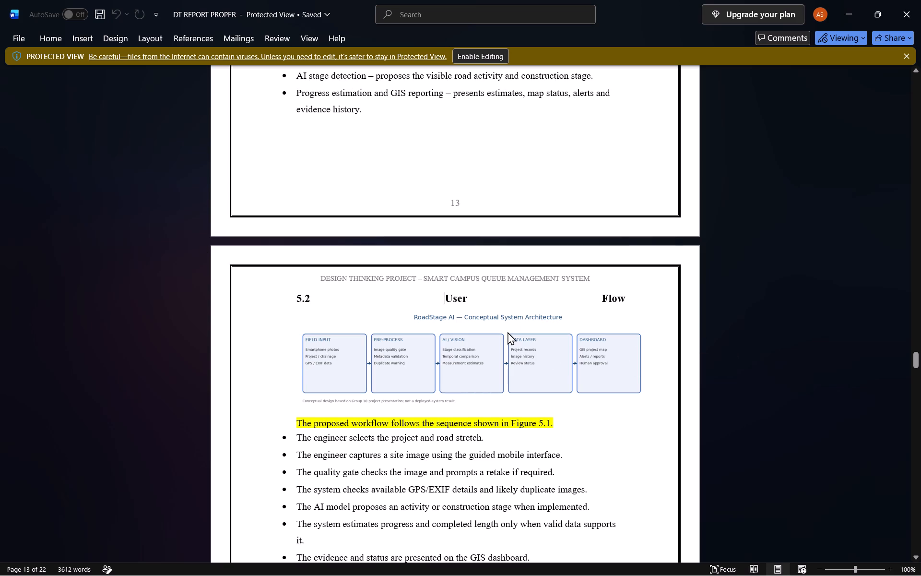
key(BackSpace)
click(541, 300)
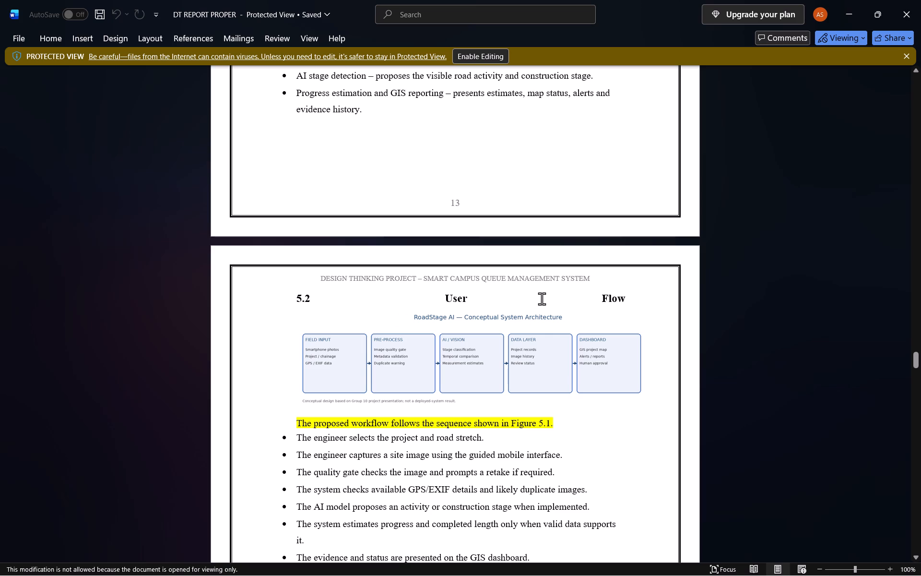
Examine the rest of section 5.2, the 5.3 technology stack table, and sections 5.4 and 5.5.
scroll(604, 408, down, 3)
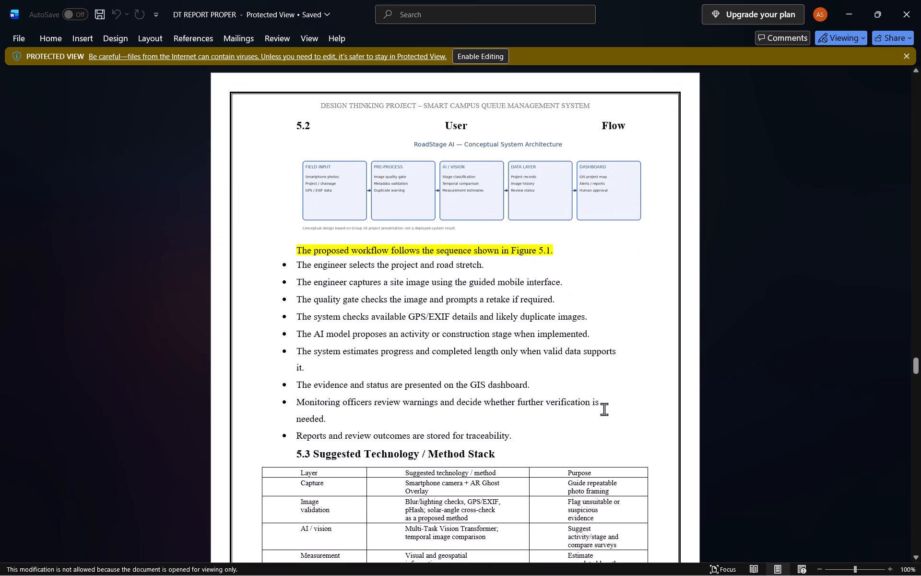
scroll(608, 376, down, 3)
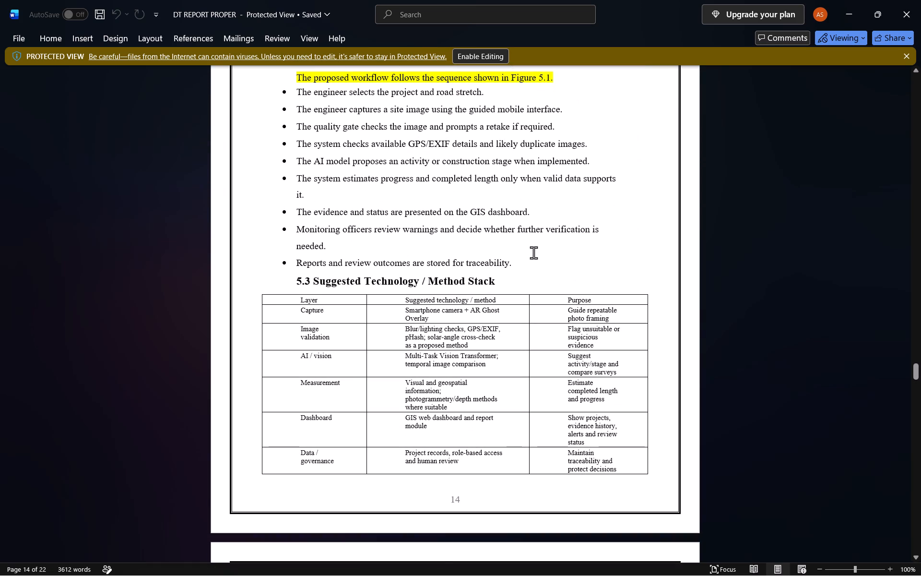
scroll(526, 264, down, 5)
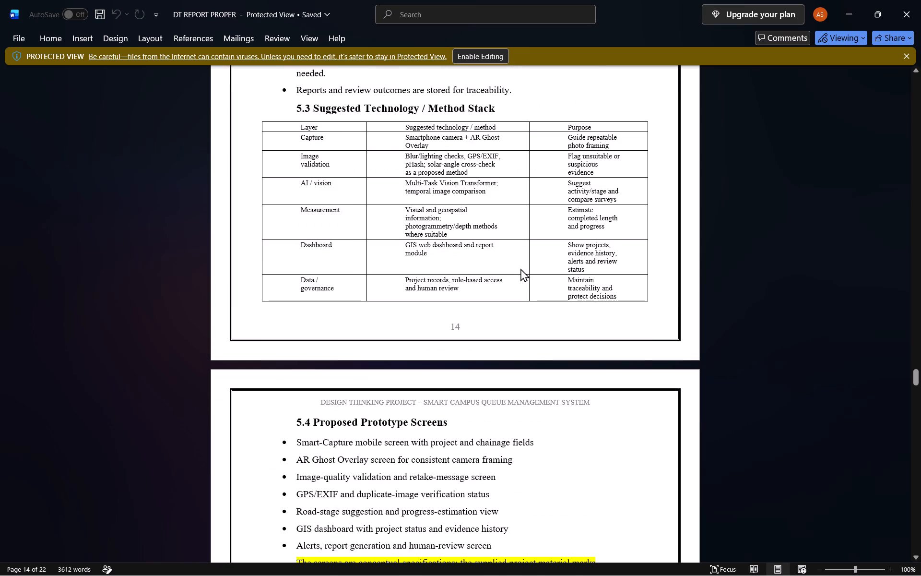
scroll(520, 268, down, 7)
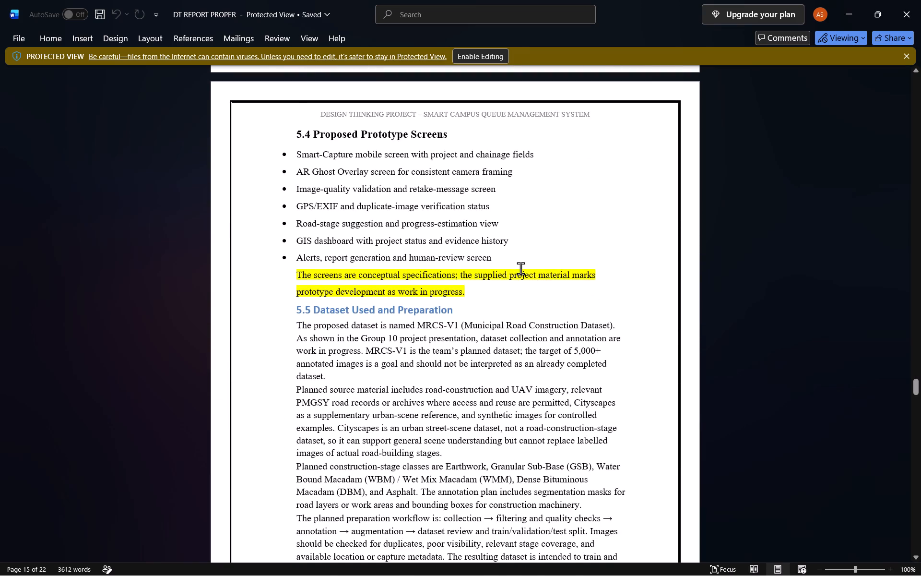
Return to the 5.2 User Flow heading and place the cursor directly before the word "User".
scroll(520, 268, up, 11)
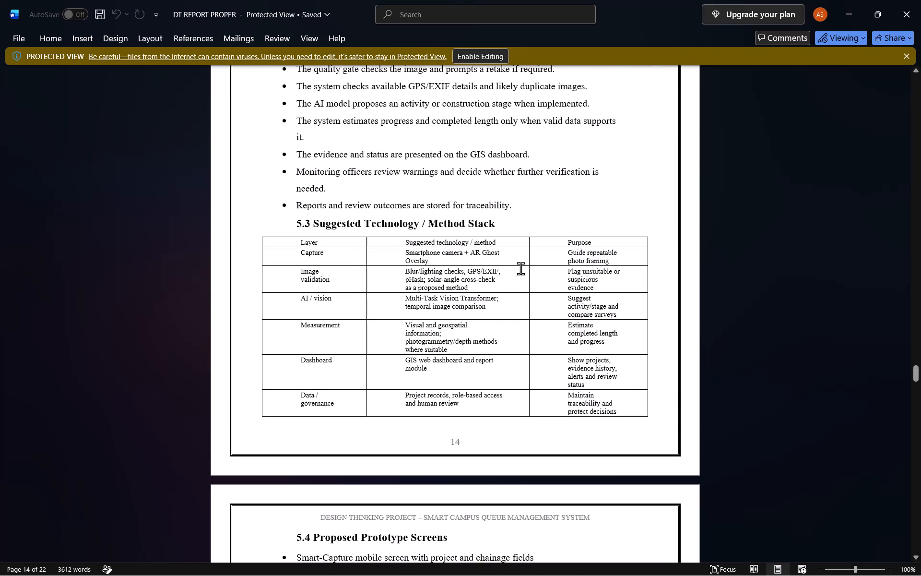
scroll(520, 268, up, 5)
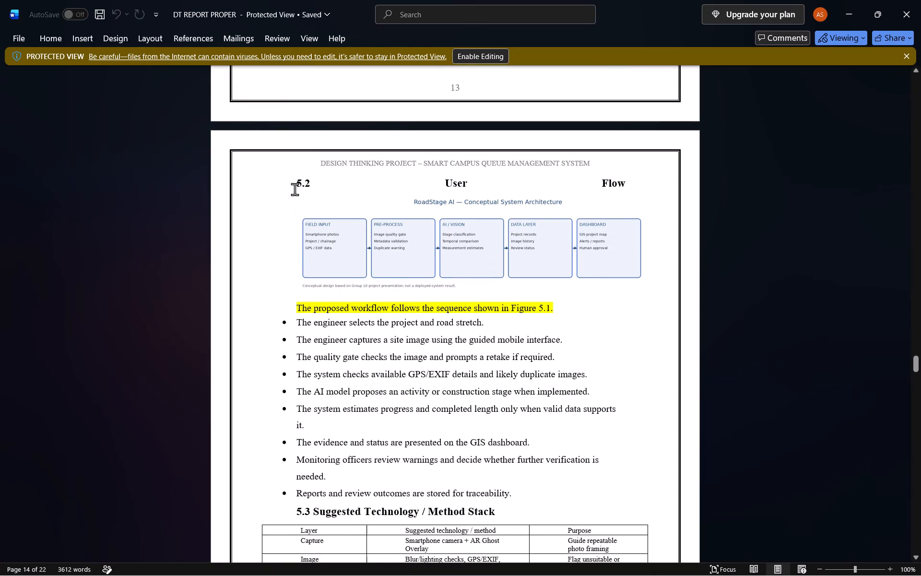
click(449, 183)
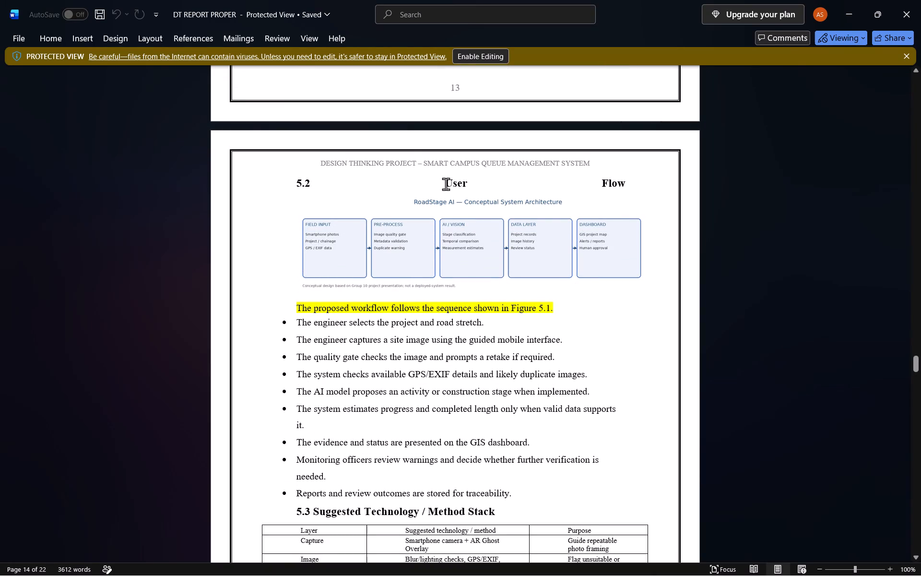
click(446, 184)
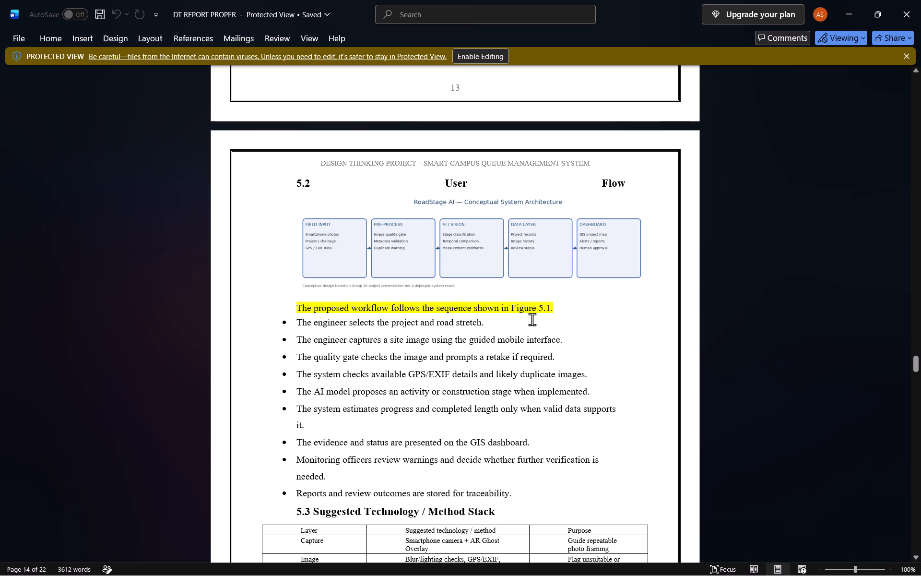
Check the 5.2 workflow bullets, the 5.3 technology stack table, and sections 5.4 and 5.5, ending back at the 5.2 heading.
scroll(532, 319, down, 5)
scroll(586, 330, down, 1)
scroll(588, 325, up, 3)
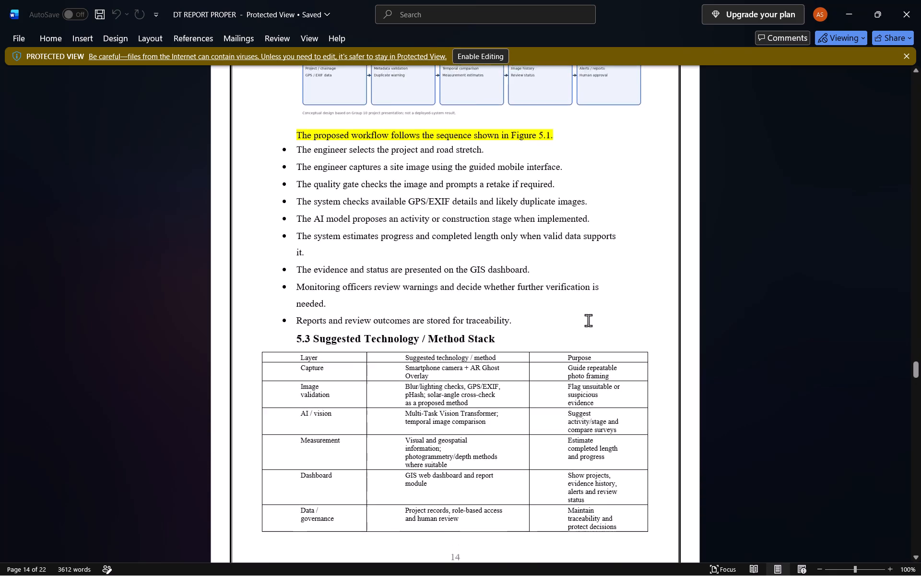
scroll(588, 320, up, 1)
scroll(588, 320, down, 4)
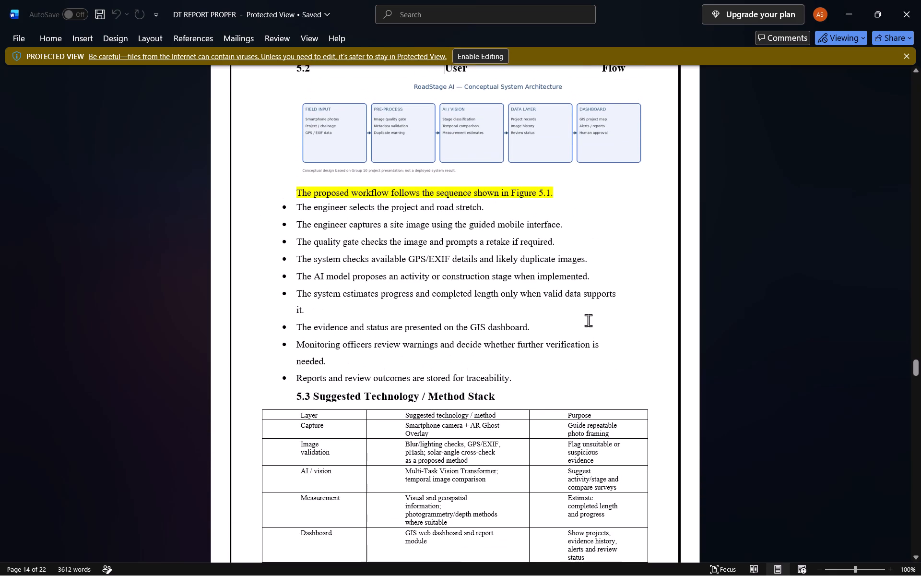
scroll(588, 320, down, 6)
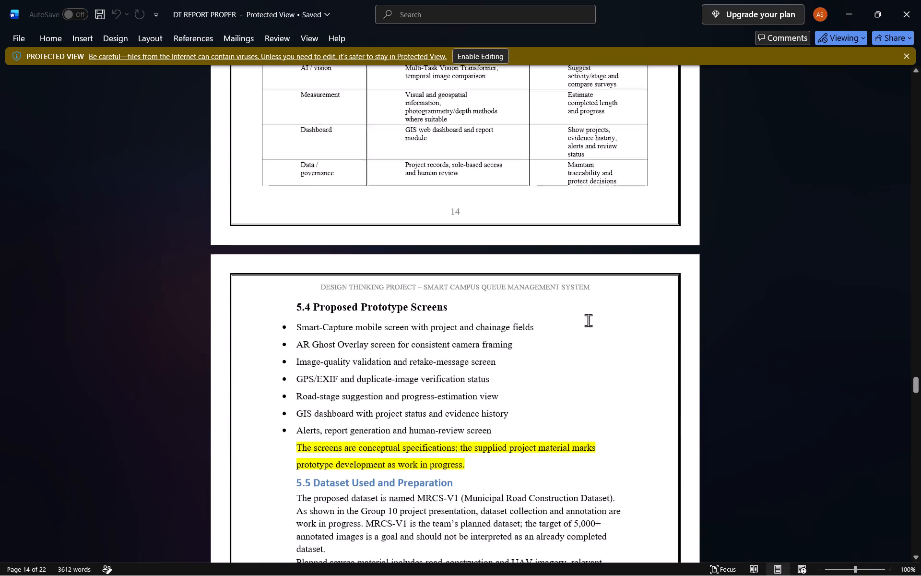
scroll(588, 320, down, 2)
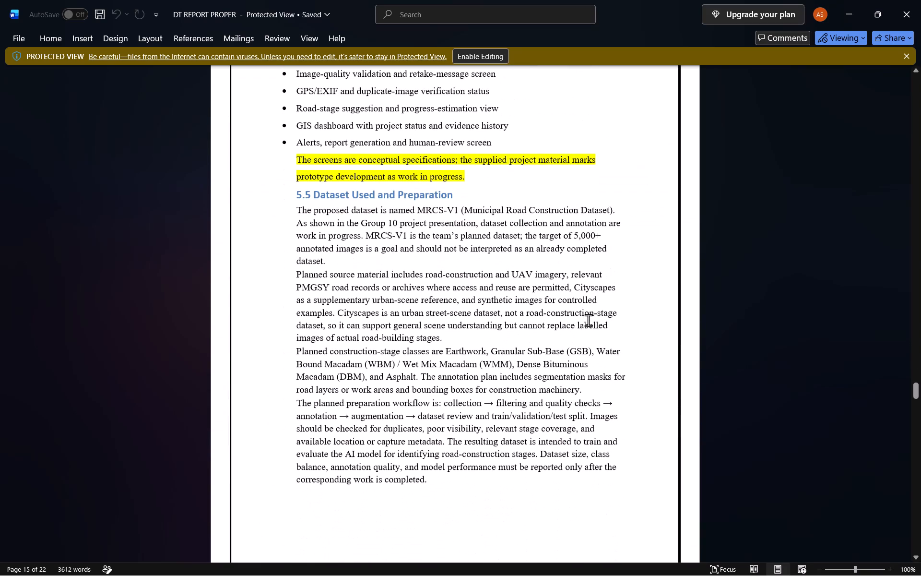
scroll(588, 320, down, 1)
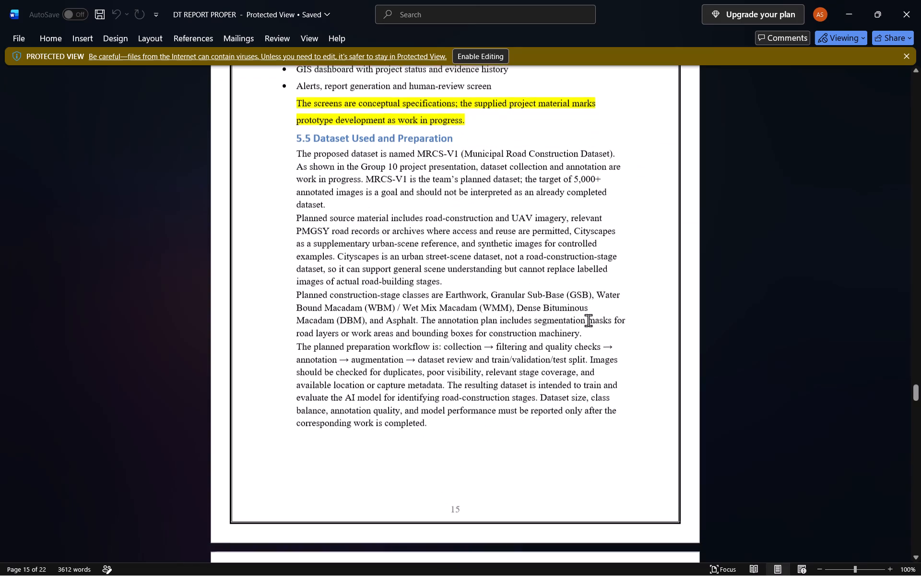
scroll(588, 320, up, 12)
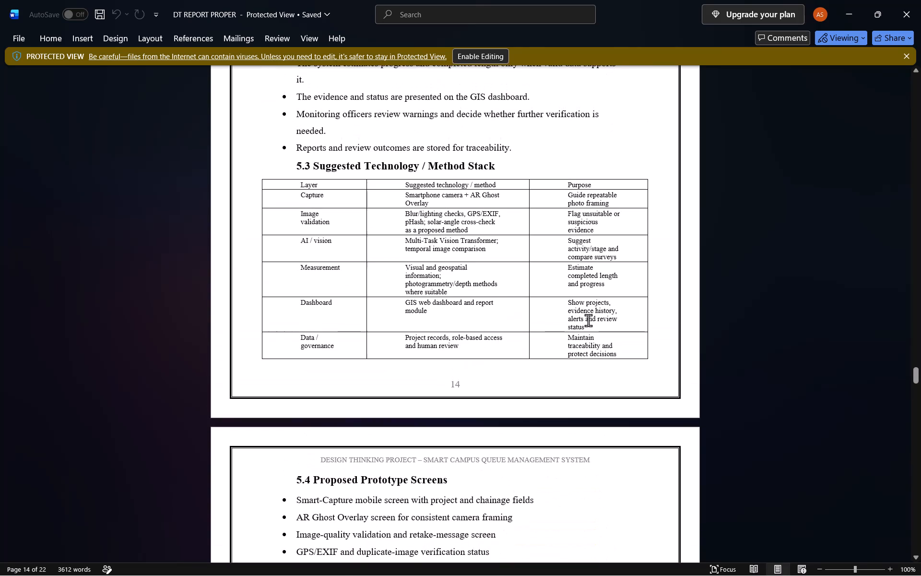
scroll(588, 320, up, 2)
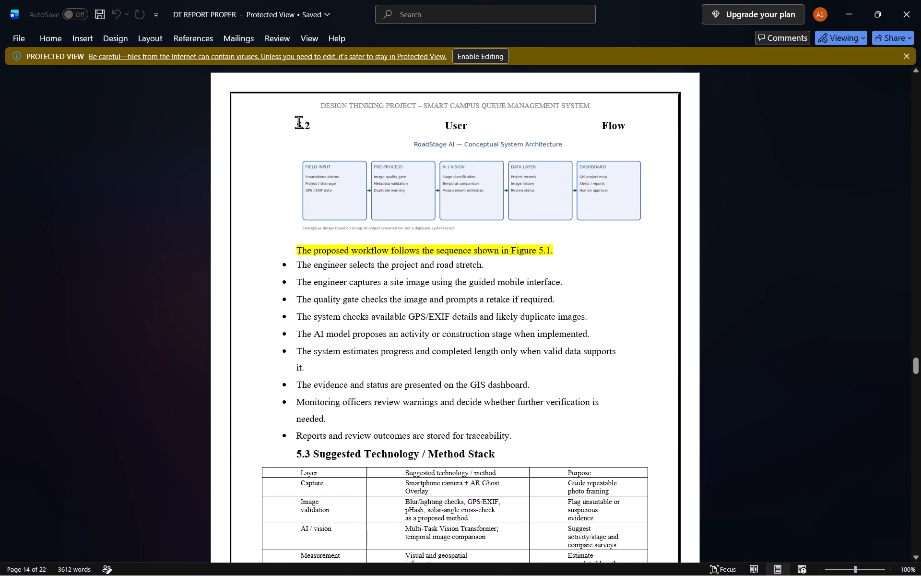
Enable editing for the protected DT REPORT PROPER document.
click(298, 122)
click(315, 121)
click(418, 122)
click(474, 62)
click(475, 56)
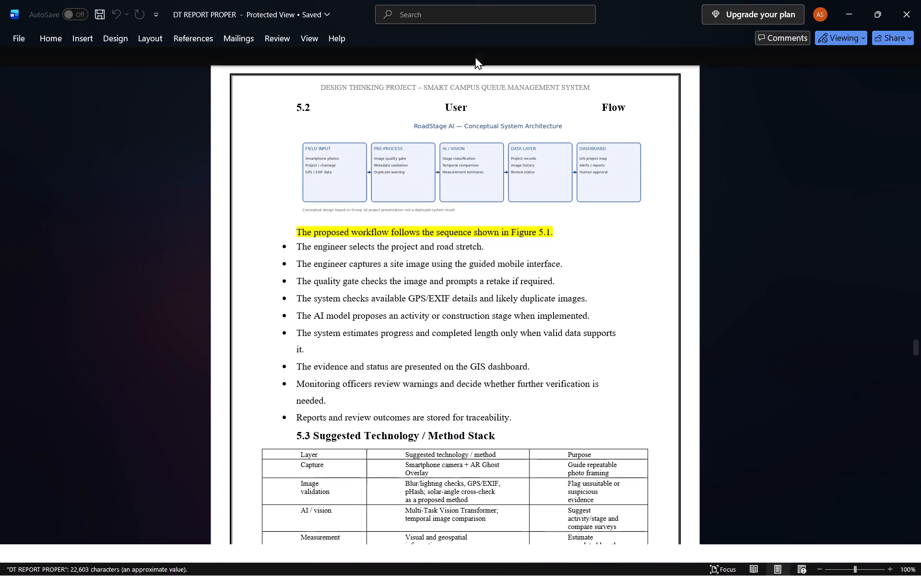
Delete the wide gaps before "User" and before "Flow" in the 5.2 User Flow heading.
scroll(420, 222, down, 20)
scroll(420, 222, down, 3)
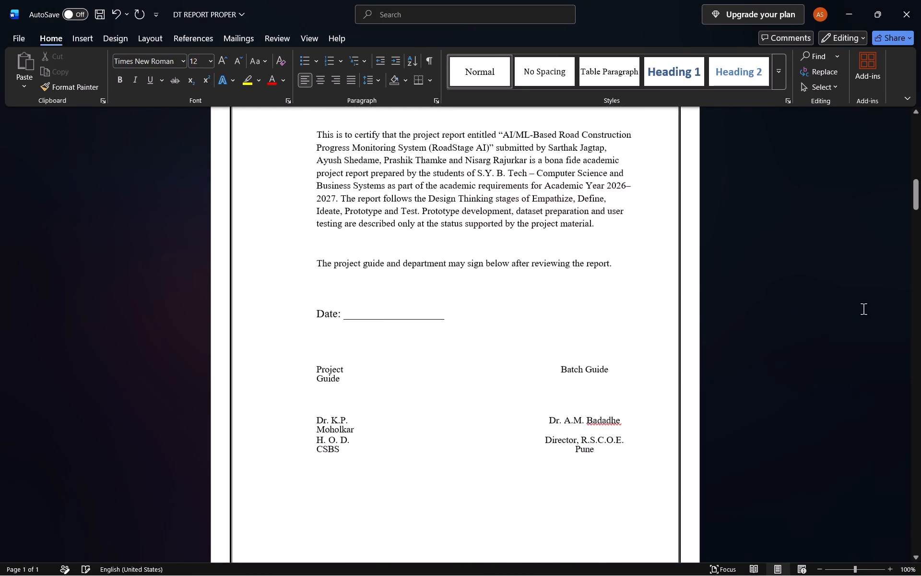
scroll(863, 309, down, 20)
scroll(863, 309, down, 20)
scroll(863, 309, down, 14)
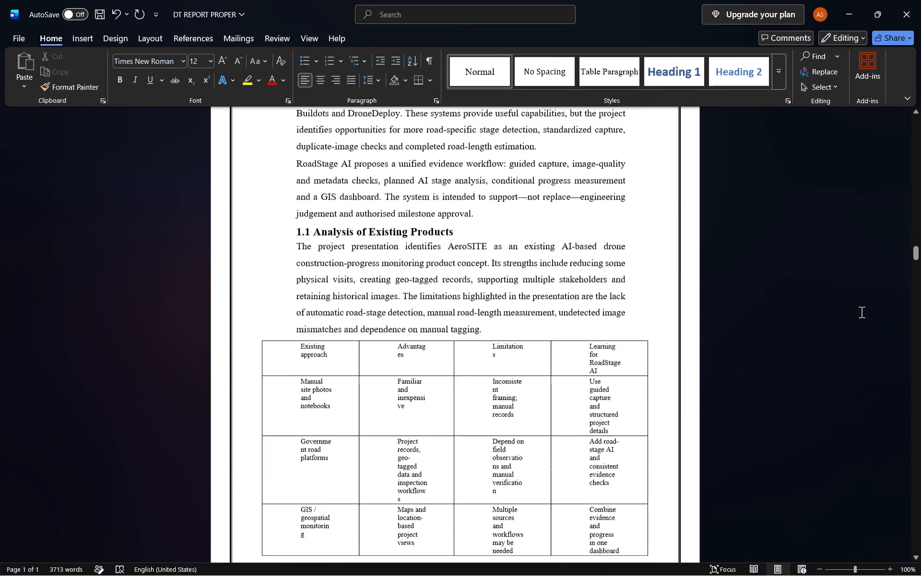
scroll(862, 312, down, 20)
scroll(862, 312, down, 20)
scroll(862, 312, down, 14)
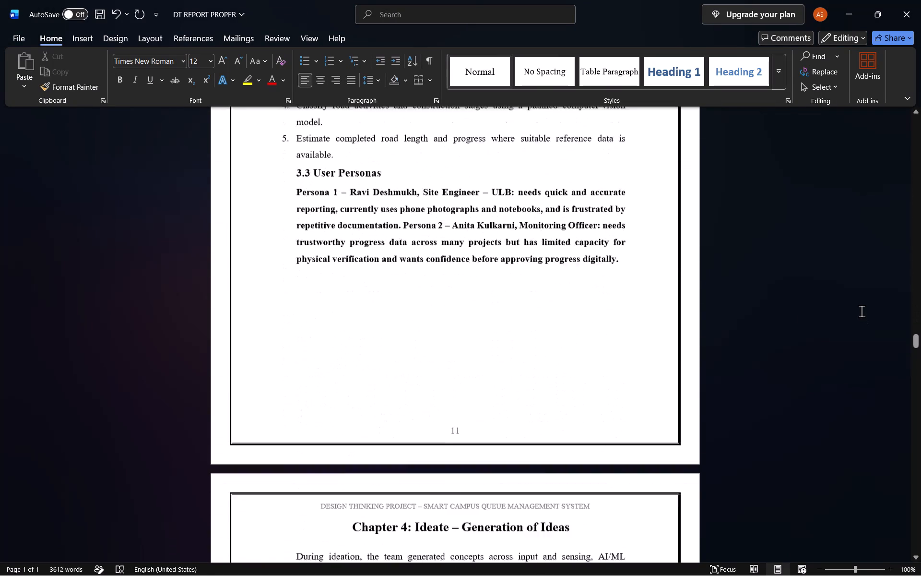
scroll(862, 311, down, 14)
scroll(862, 310, down, 16)
scroll(861, 304, up, 4)
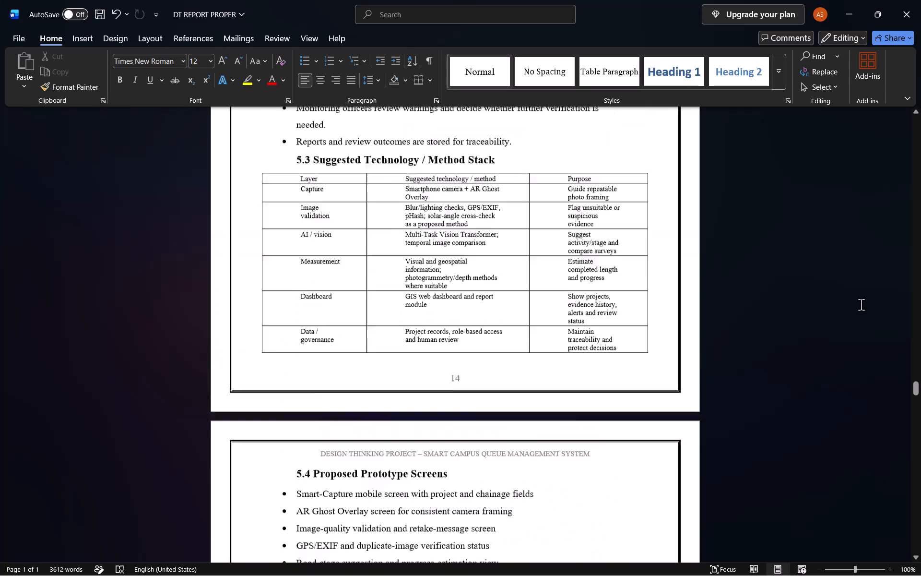
scroll(861, 304, up, 7)
click(446, 243)
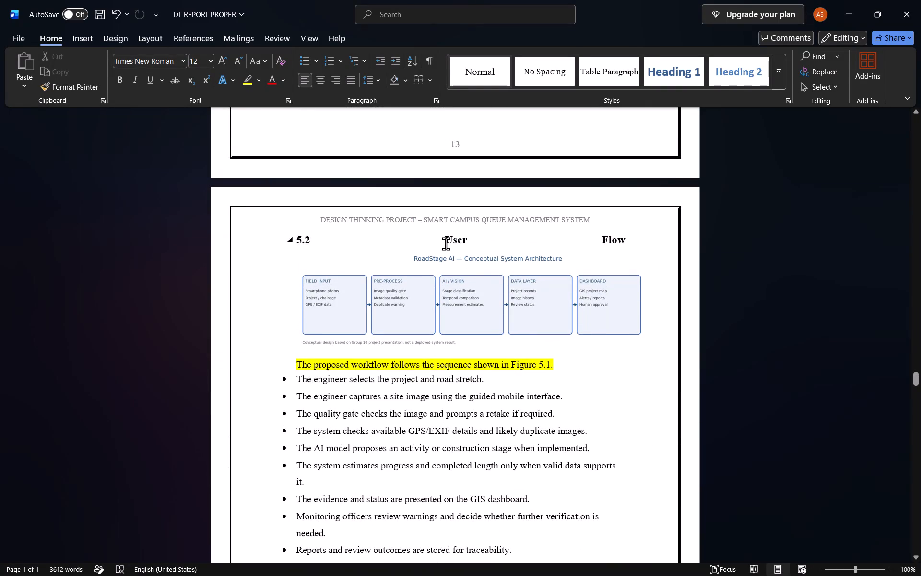
key(BackSpace)
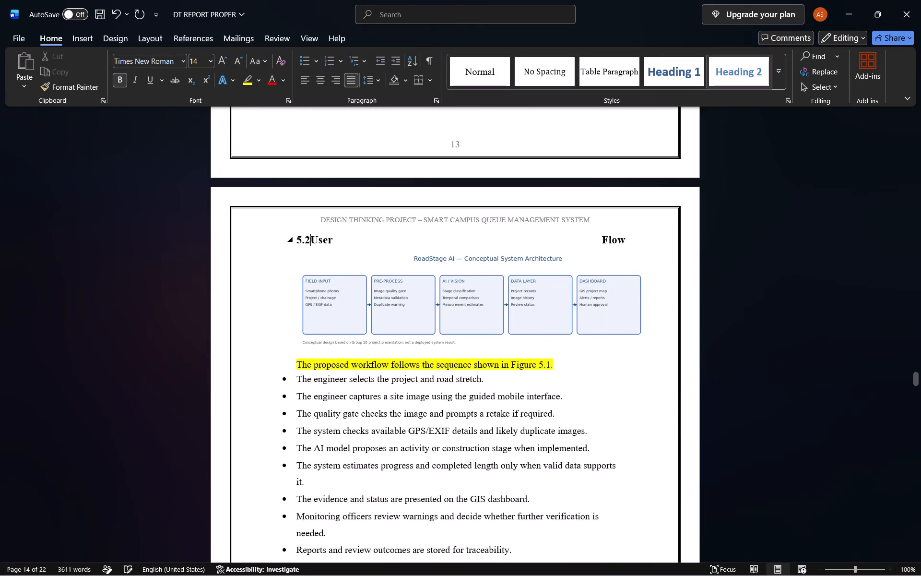
click(603, 242)
key(BackSpace)
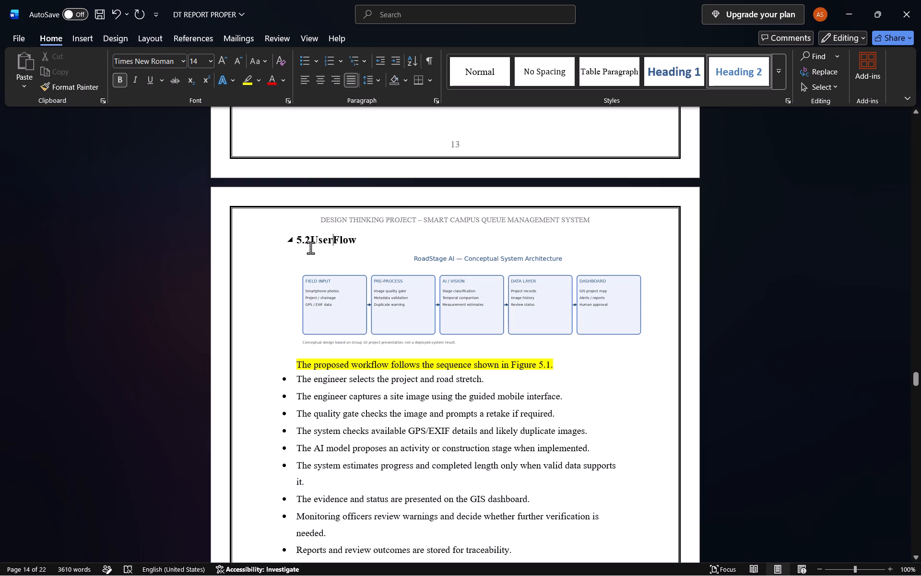
Insert a space before "5.2" in the User Flow heading, and move the cursor to just after the number.
click(295, 238)
key(space)
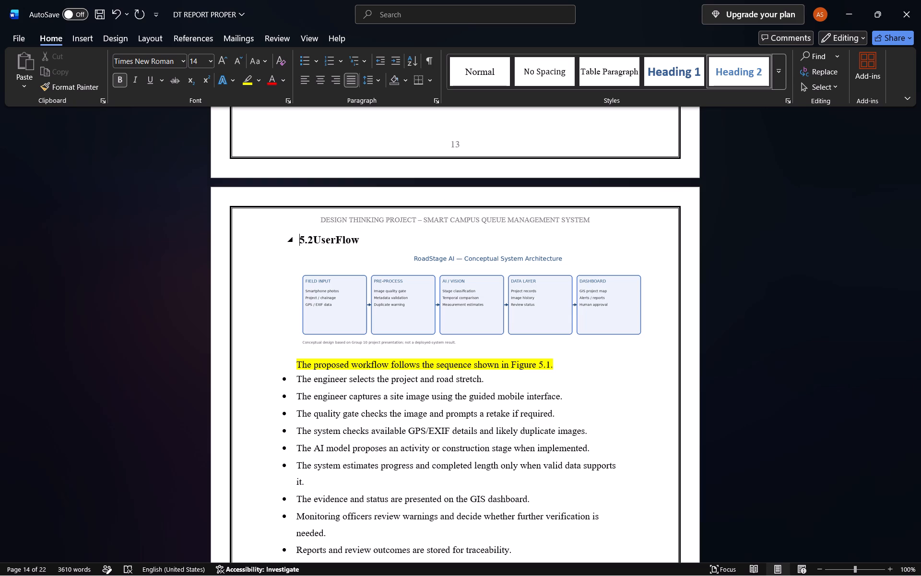
key(Right)
key(Right)
key(Right)
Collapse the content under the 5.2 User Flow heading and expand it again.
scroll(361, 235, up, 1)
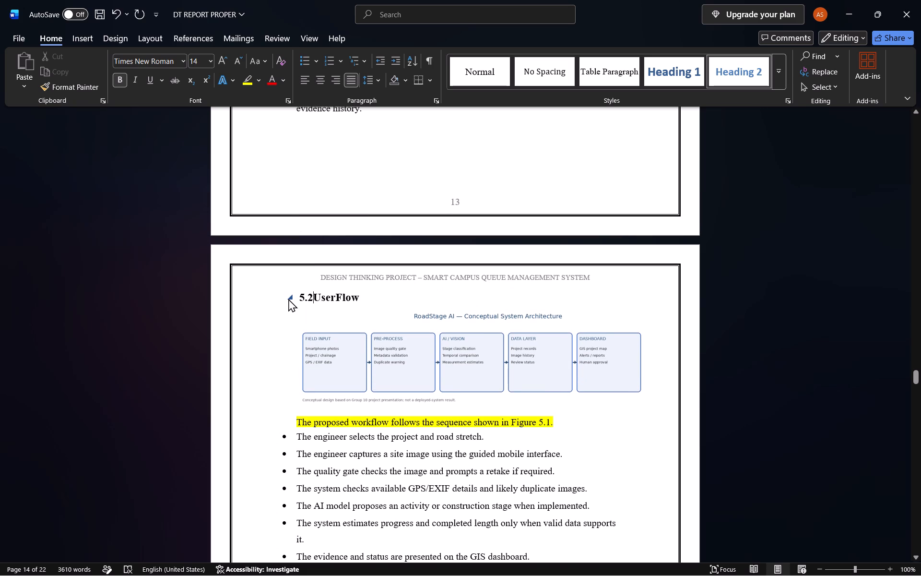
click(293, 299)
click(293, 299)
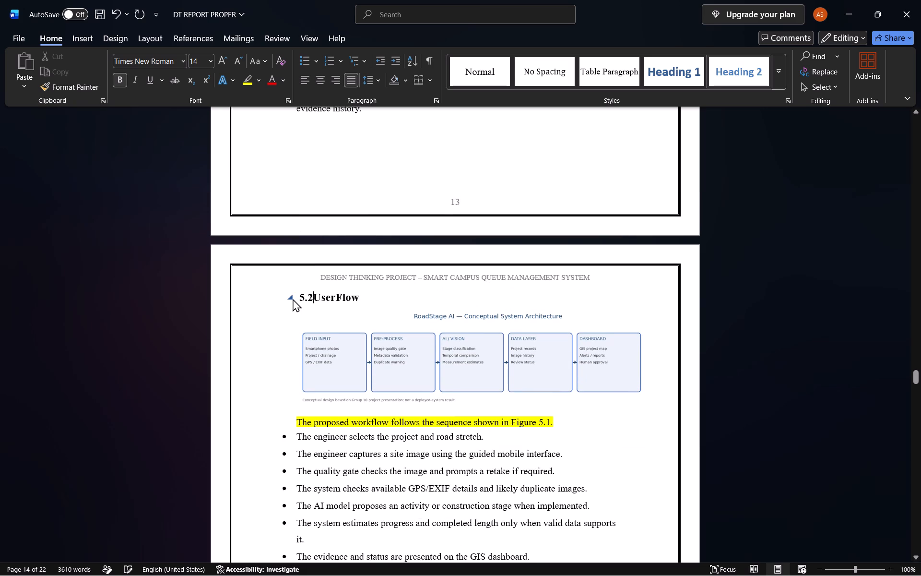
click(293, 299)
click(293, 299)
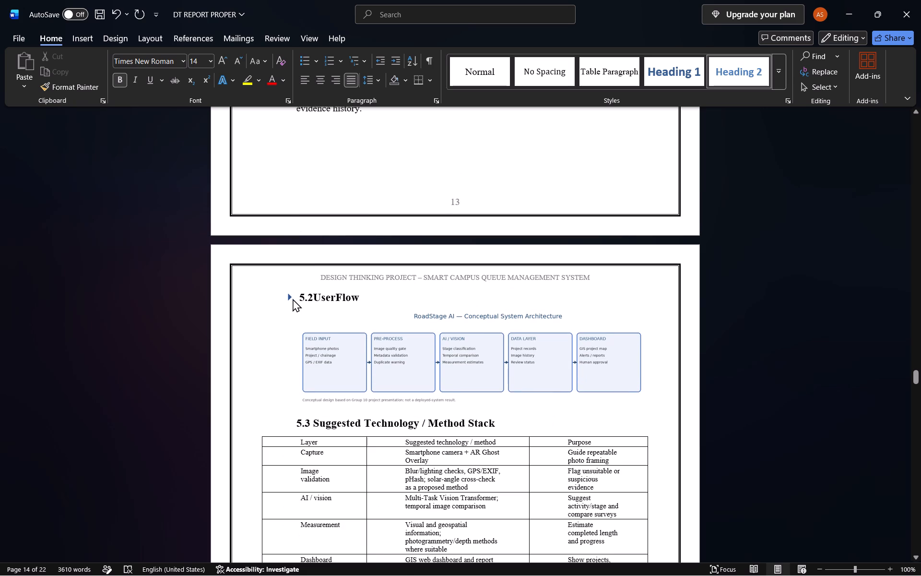
Review the page layout from section 5.2 through 5.5 to the 6.1 Proposed Test Plan table in Chapter 6.
scroll(751, 369, down, 2)
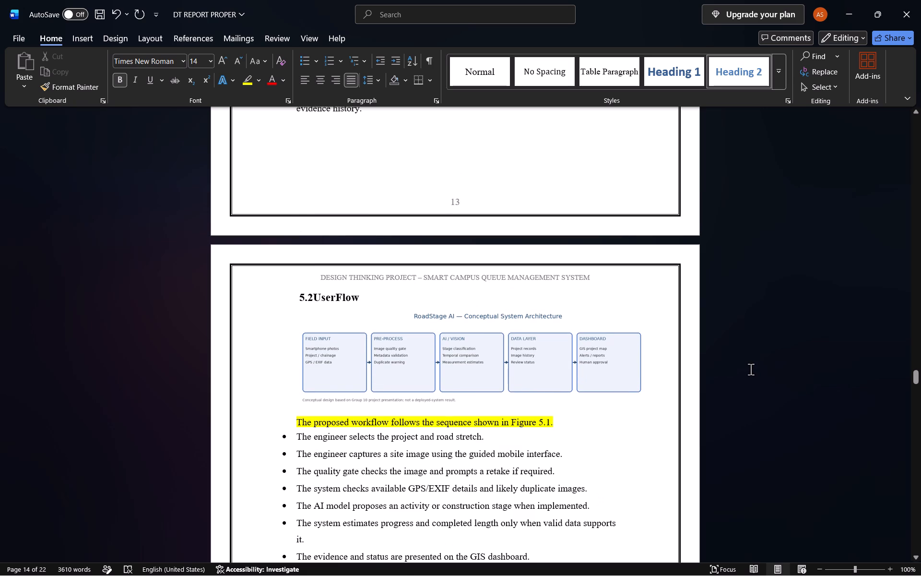
scroll(751, 369, down, 7)
scroll(587, 397, down, 5)
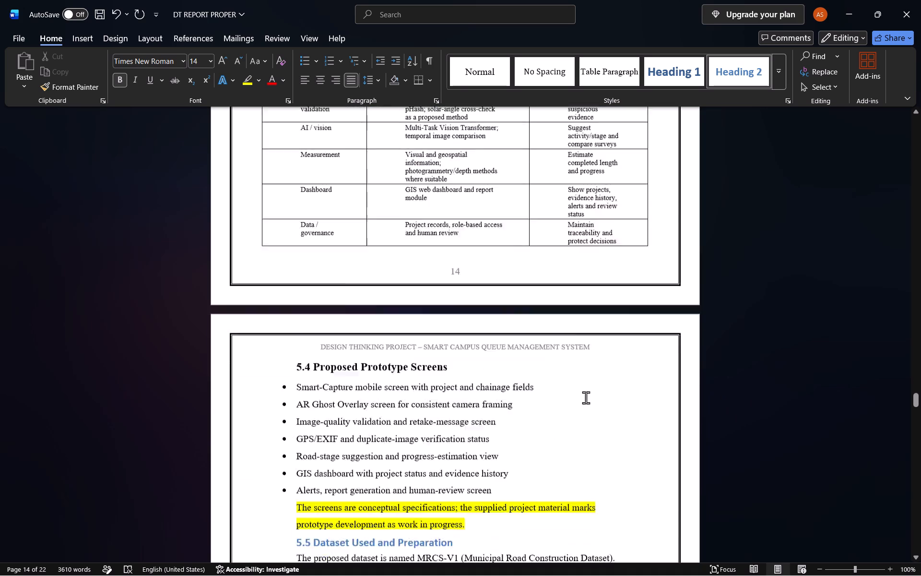
scroll(586, 397, down, 1)
scroll(544, 380, down, 6)
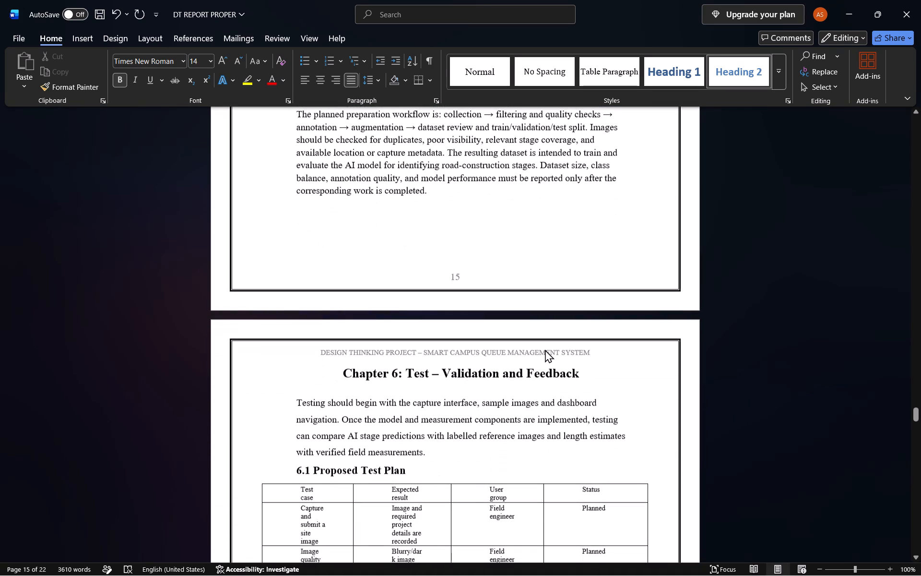
scroll(545, 349, down, 6)
Recheck sections 5.5 back to the 5.2 heading, and look over the 5.3 table and 5.4 prototype screens again.
scroll(538, 336, up, 12)
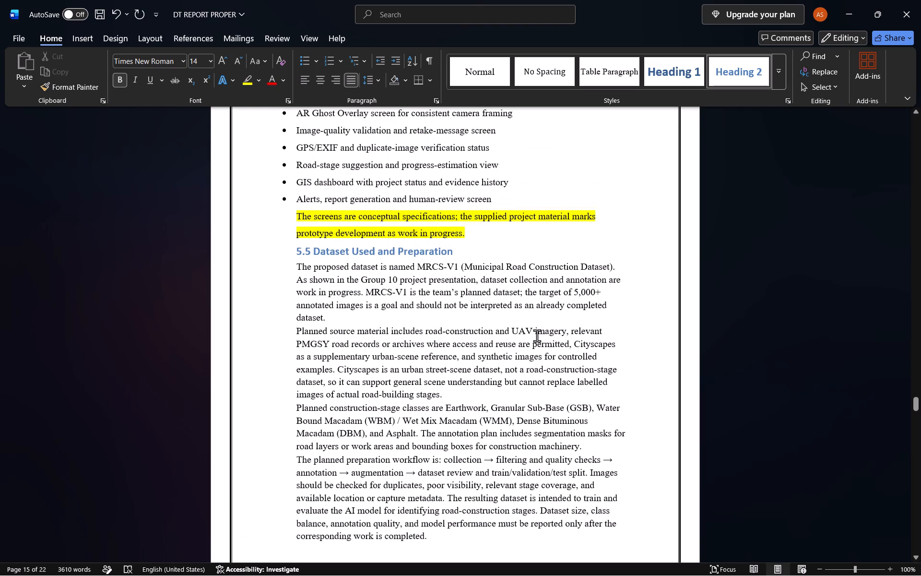
scroll(537, 336, up, 8)
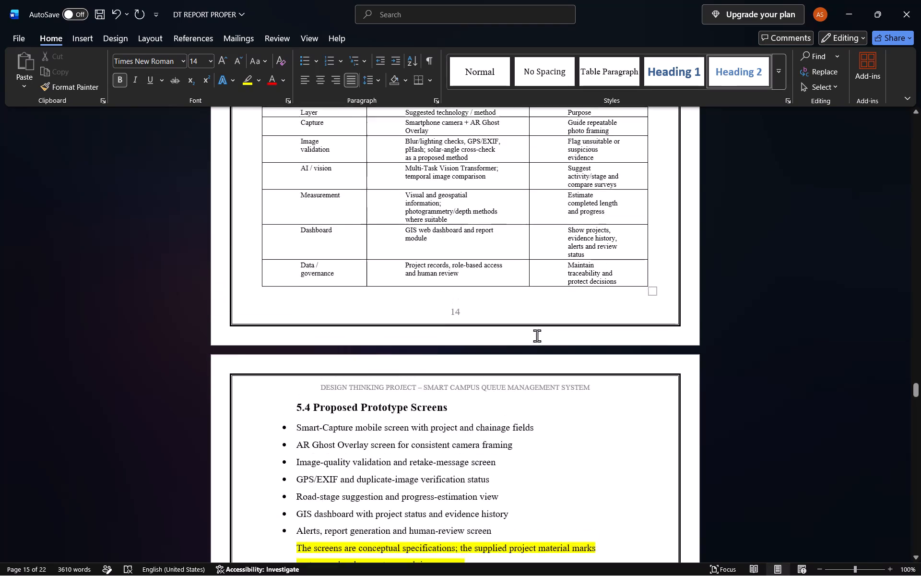
scroll(537, 336, up, 4)
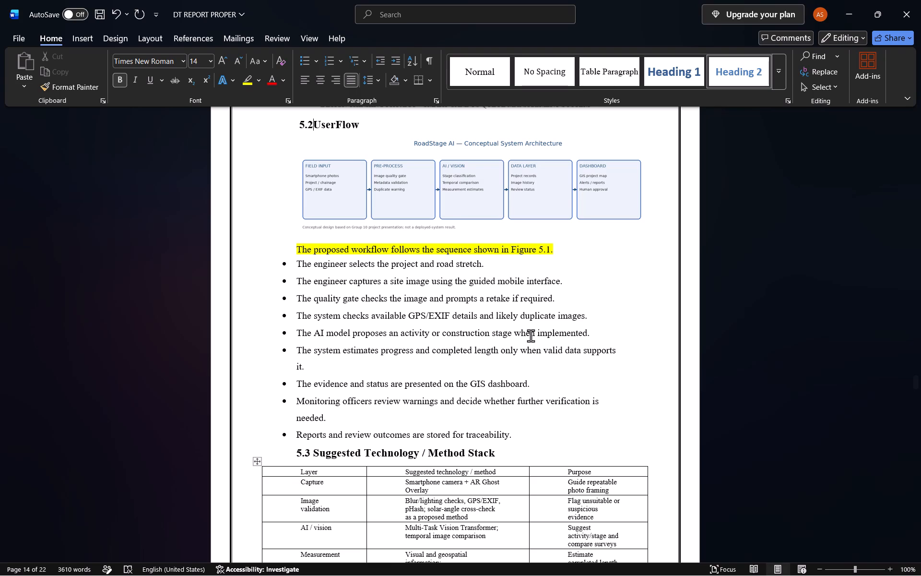
scroll(508, 330, down, 1)
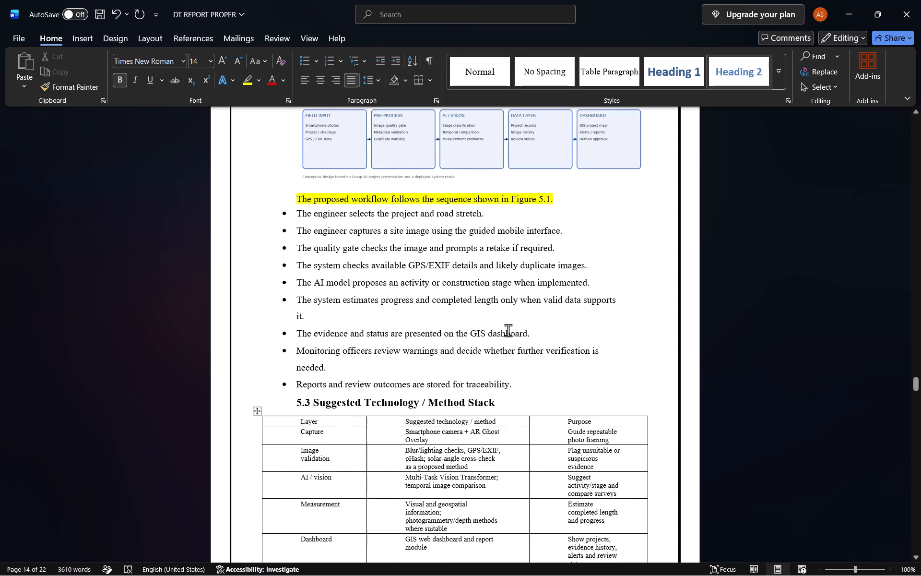
scroll(506, 335, down, 5)
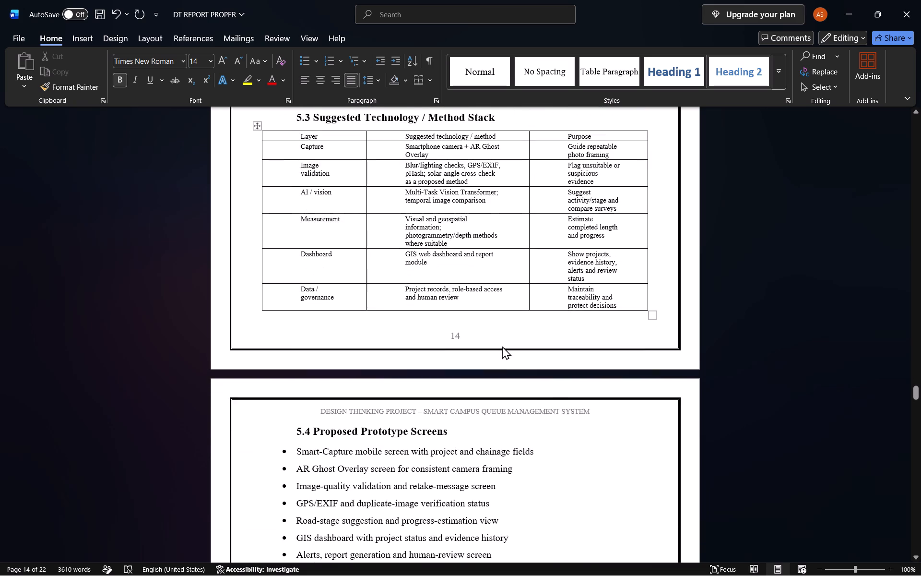
scroll(635, 315, down, 2)
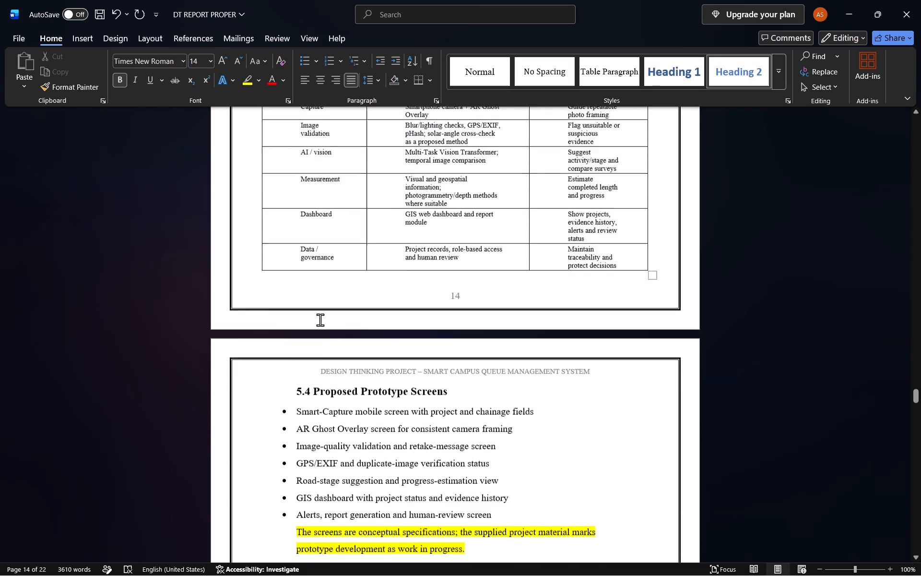
Review the page layout of sections 5.4 Proposed Prototype Screens and 5.5 Dataset Used and Preparation, through to the Chapter 6 opening.
scroll(302, 298, down, 1)
scroll(381, 305, down, 1)
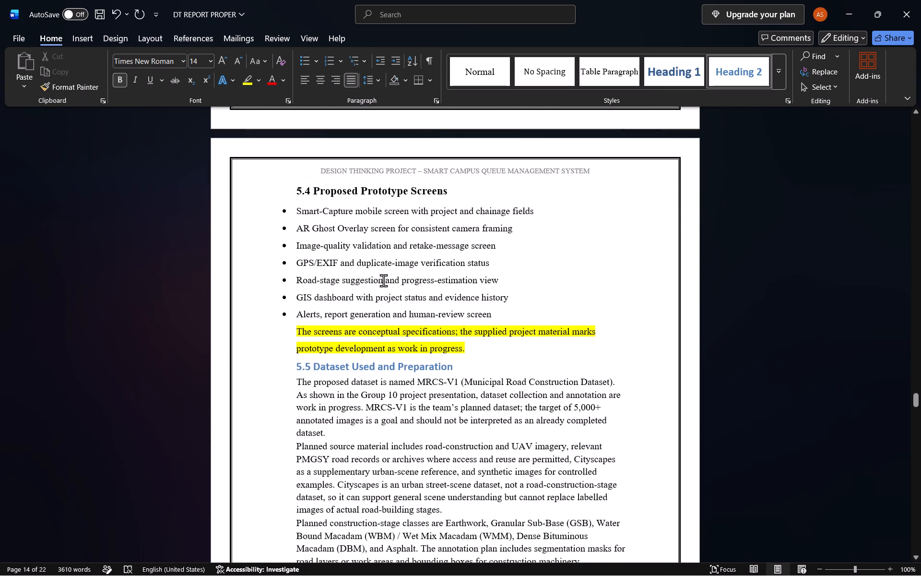
scroll(348, 257, down, 2)
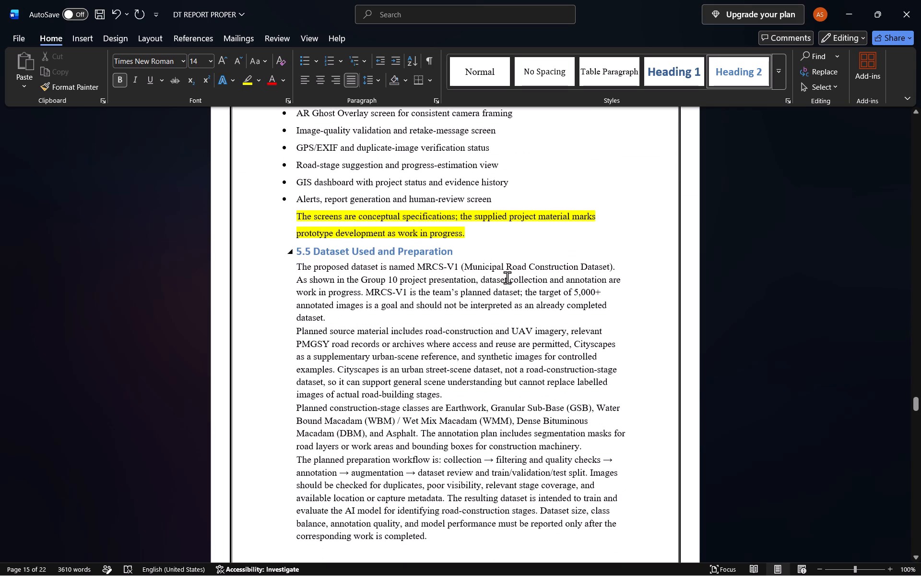
scroll(507, 277, down, 2)
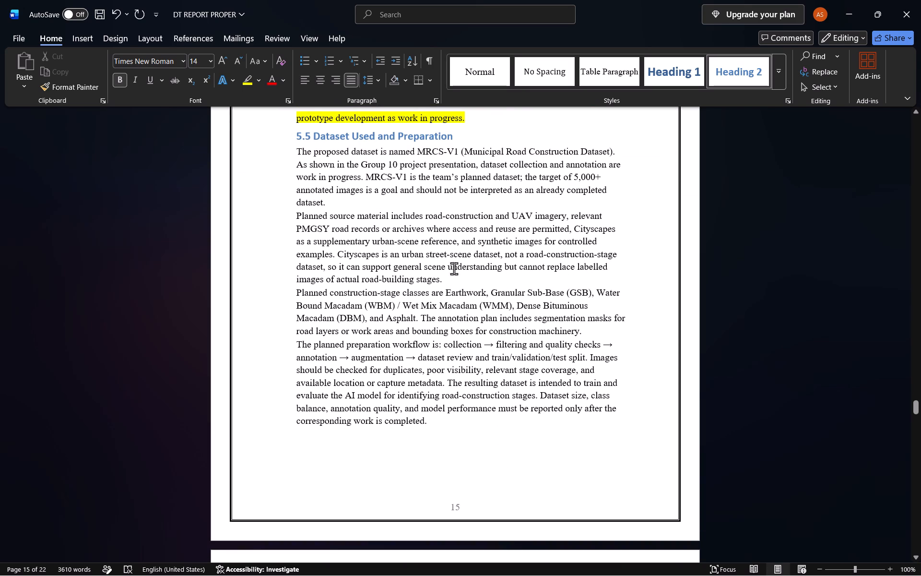
scroll(367, 288, down, 2)
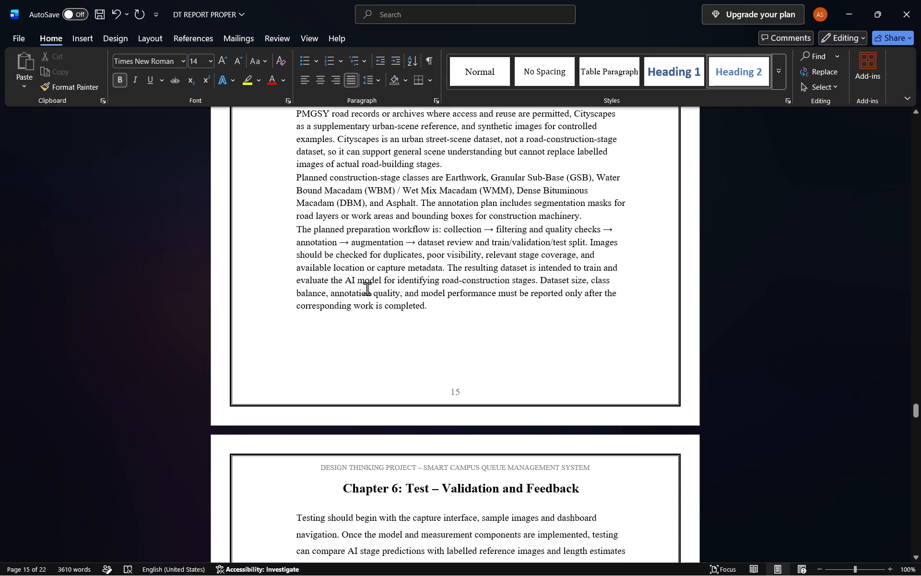
scroll(367, 288, down, 2)
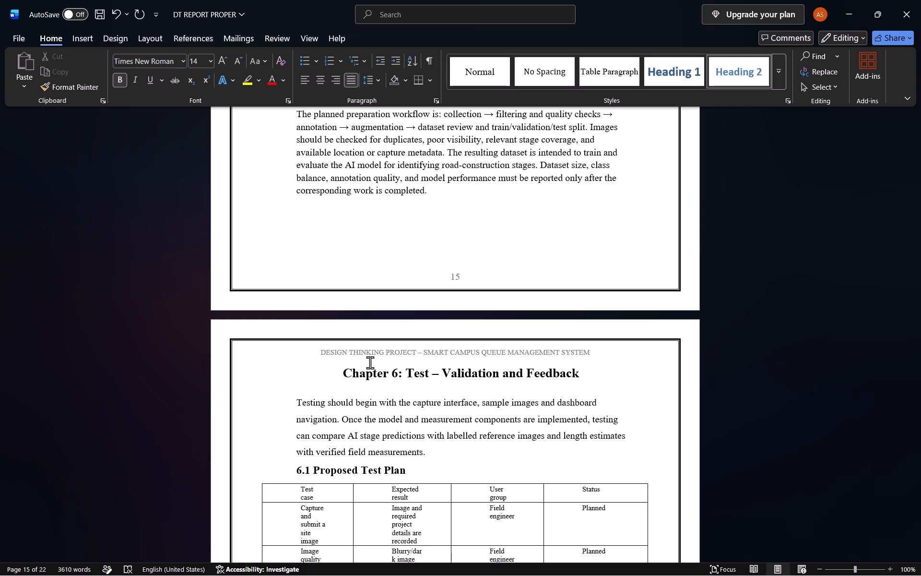
scroll(604, 259, down, 1)
Examine the 6.1 Proposed Test Plan table and the 6.2 User Feedback section that continues onto the following page.
scroll(588, 234, down, 5)
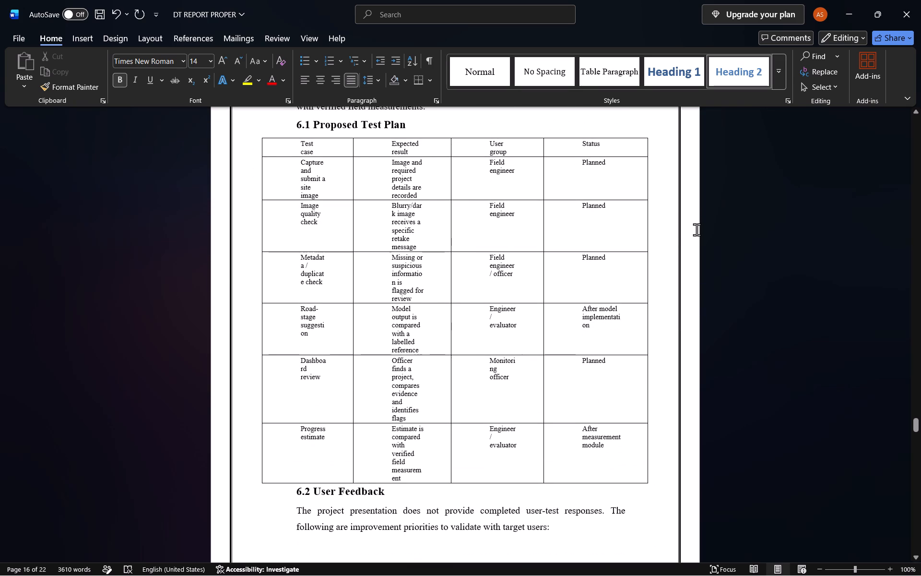
scroll(586, 257, down, 6)
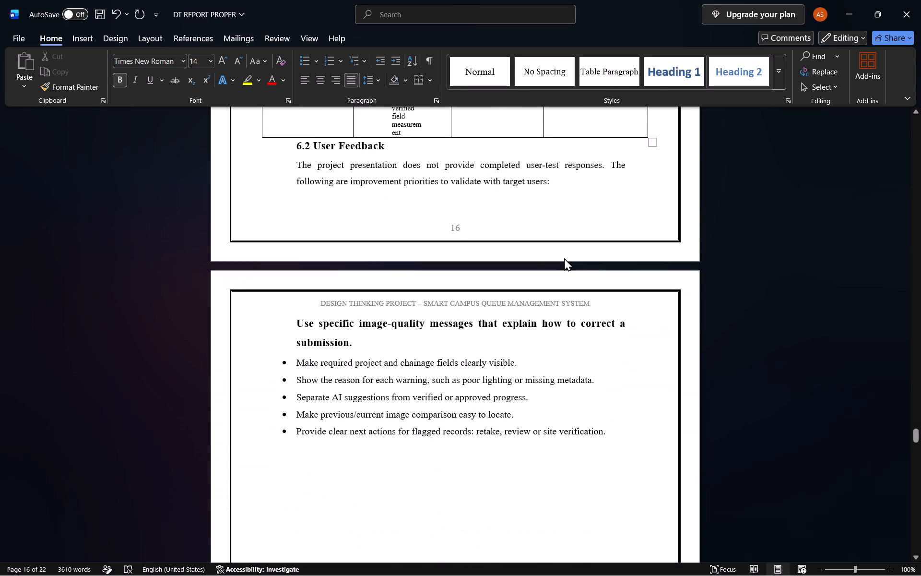
scroll(564, 258, down, 1)
Recheck Chapter 6 from 6.2 User Feedback back to the chapter heading, and look over the 6.1 test plan table again.
scroll(564, 258, up, 3)
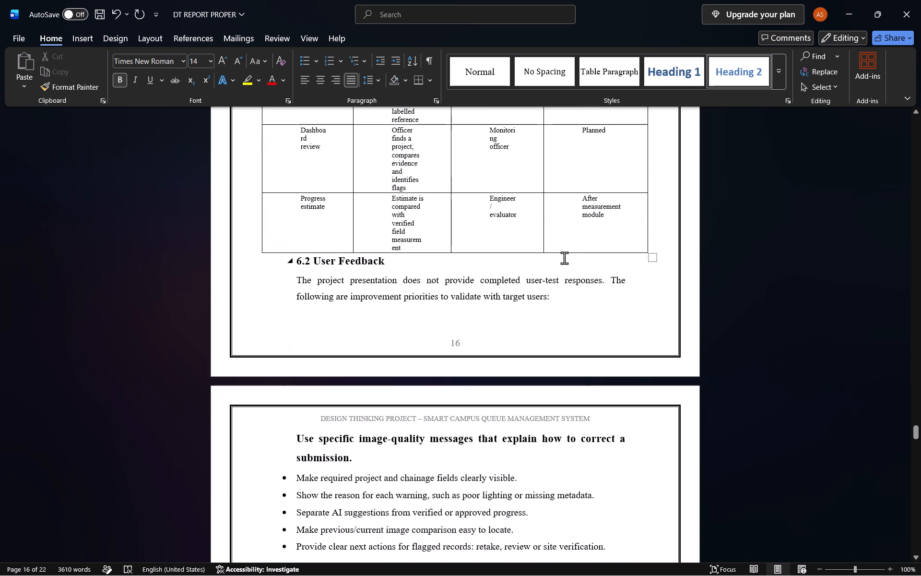
scroll(564, 257, up, 6)
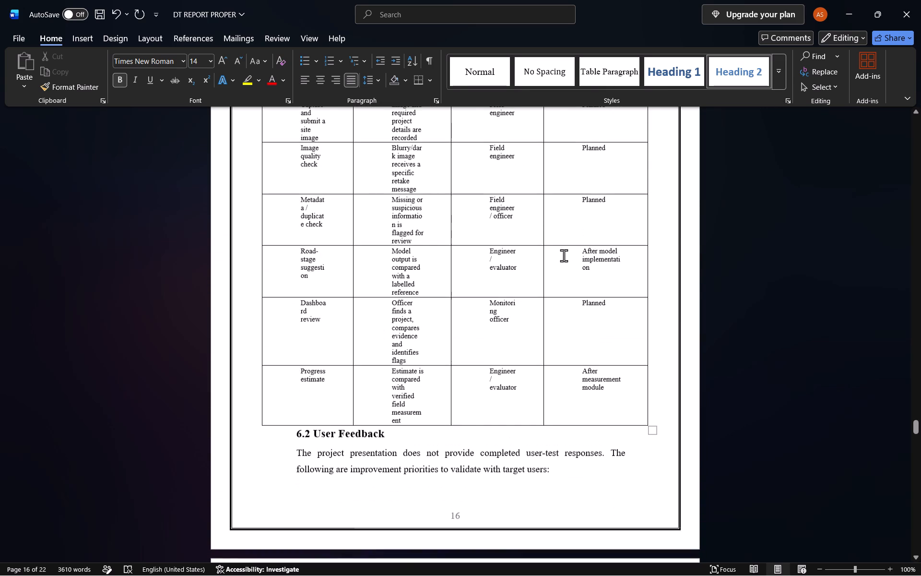
scroll(564, 255, up, 3)
scroll(563, 255, down, 3)
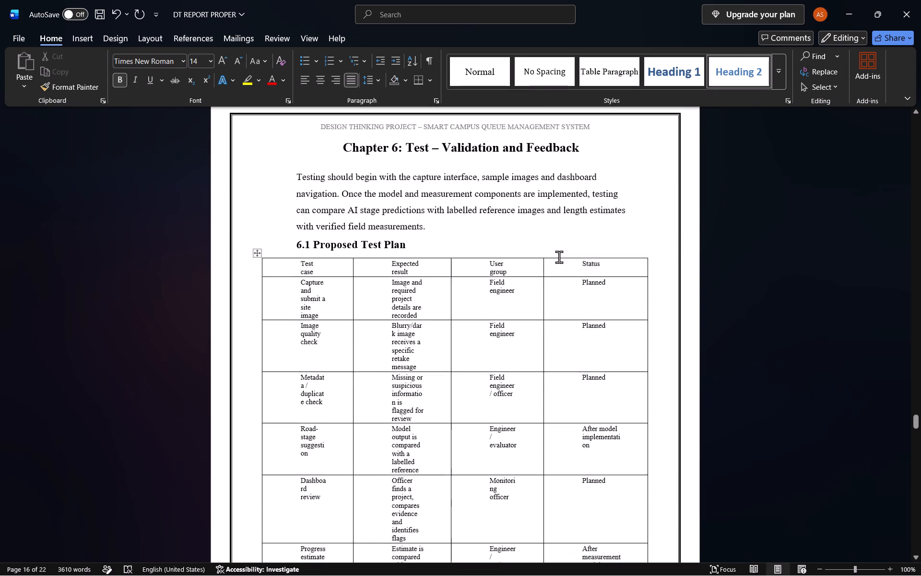
scroll(559, 257, down, 5)
scroll(549, 264, up, 9)
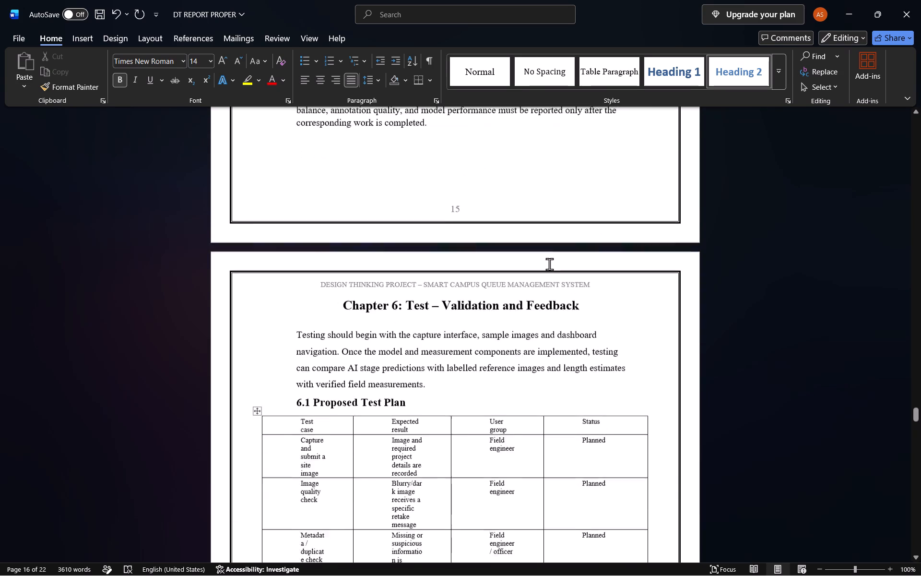
scroll(549, 264, up, 4)
scroll(549, 264, down, 11)
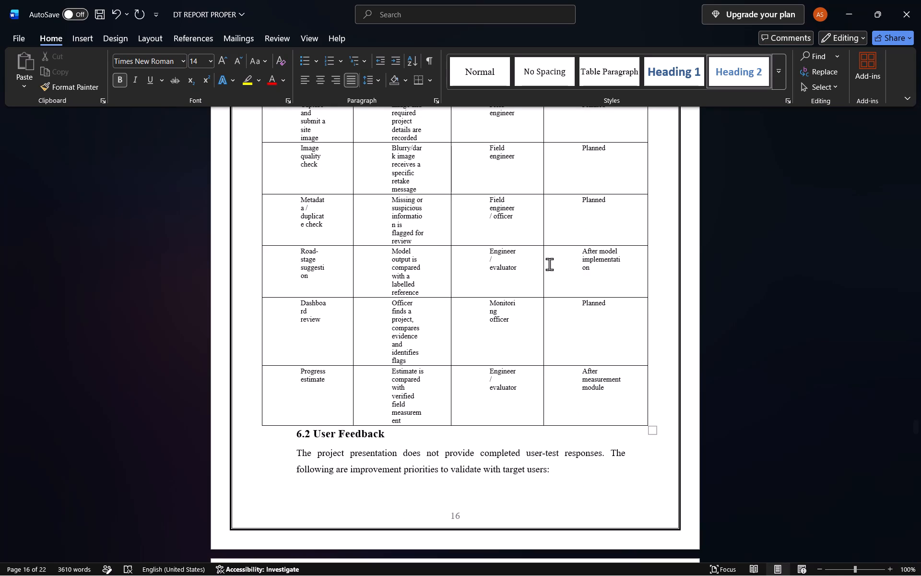
Review the layout from the 6.2 User Feedback bullet list to the 7.1 and 7.2 sections of Chapter 7.
scroll(544, 278, down, 2)
scroll(509, 301, down, 2)
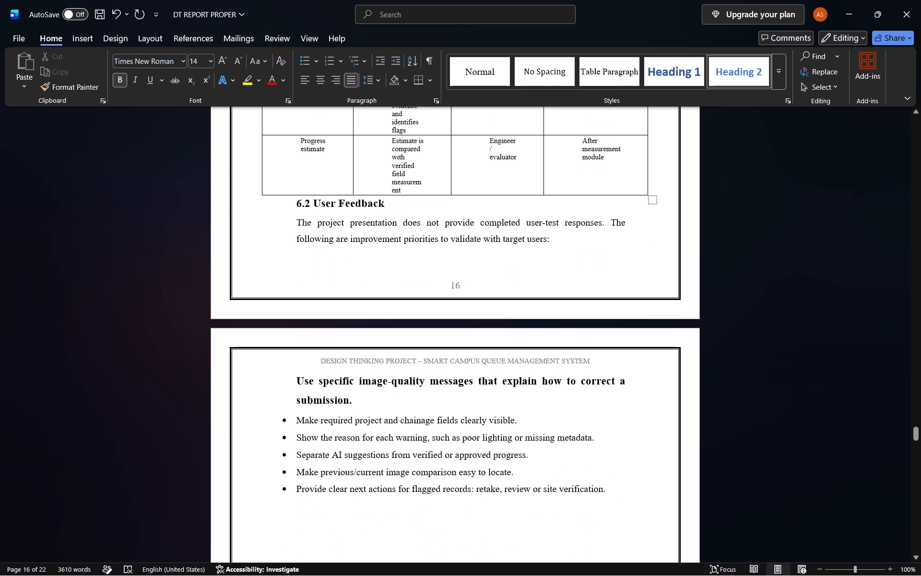
scroll(501, 320, down, 13)
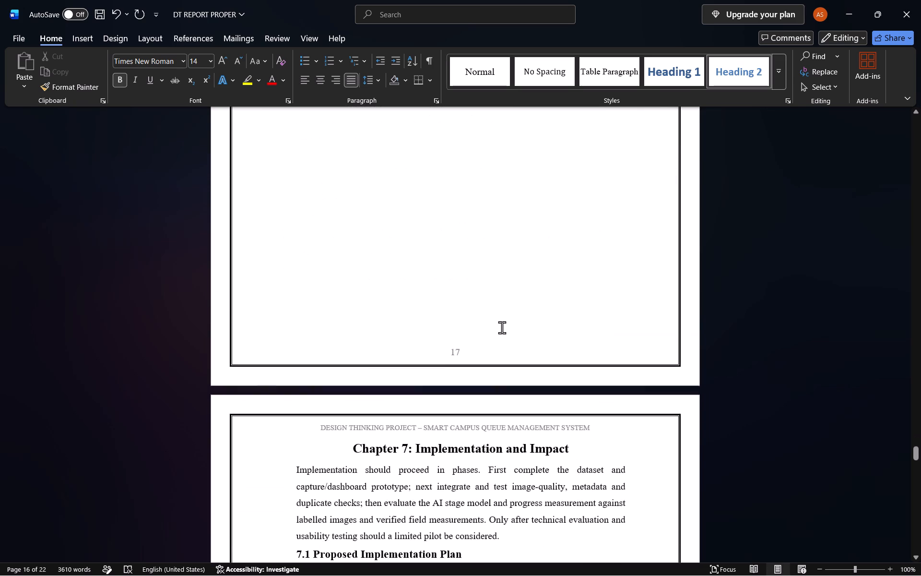
scroll(502, 327, down, 2)
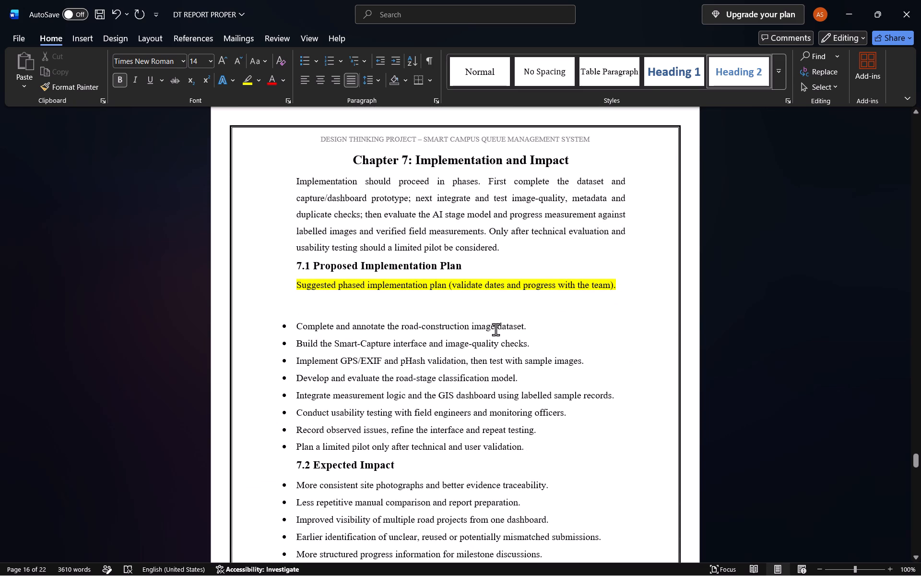
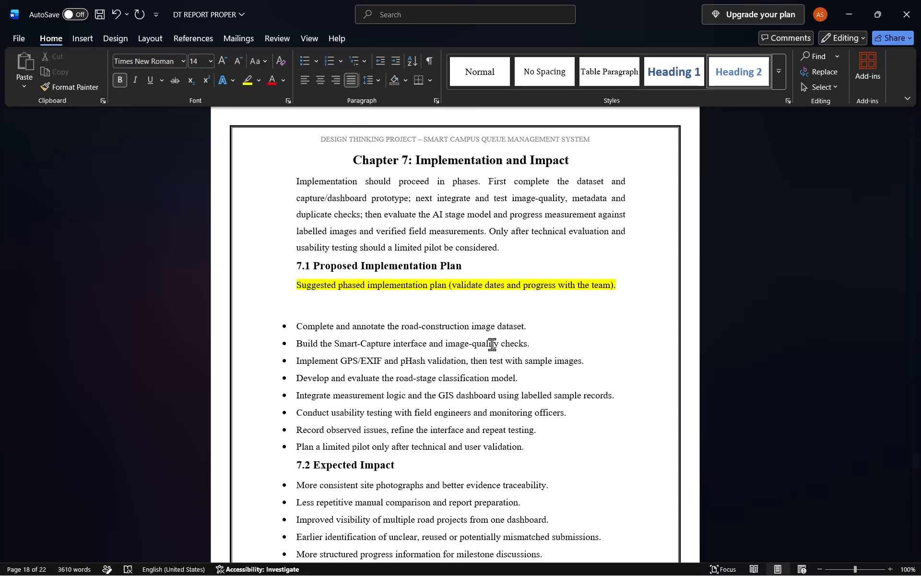
Examine the page layout of sections 7.1 to 7.3, including how the Suggested Performance Indicators table runs across the page break.
scroll(492, 344, down, 5)
scroll(532, 340, up, 2)
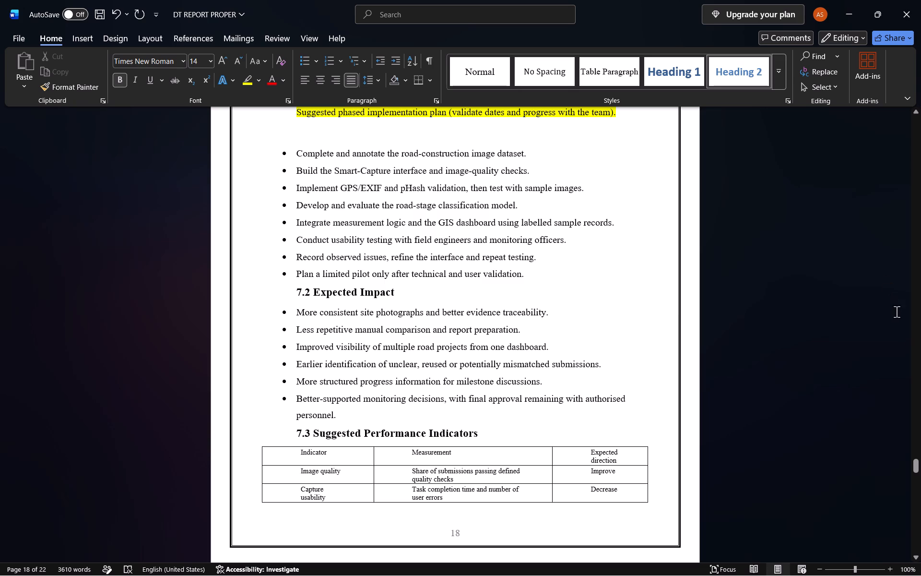
scroll(502, 336, up, 2)
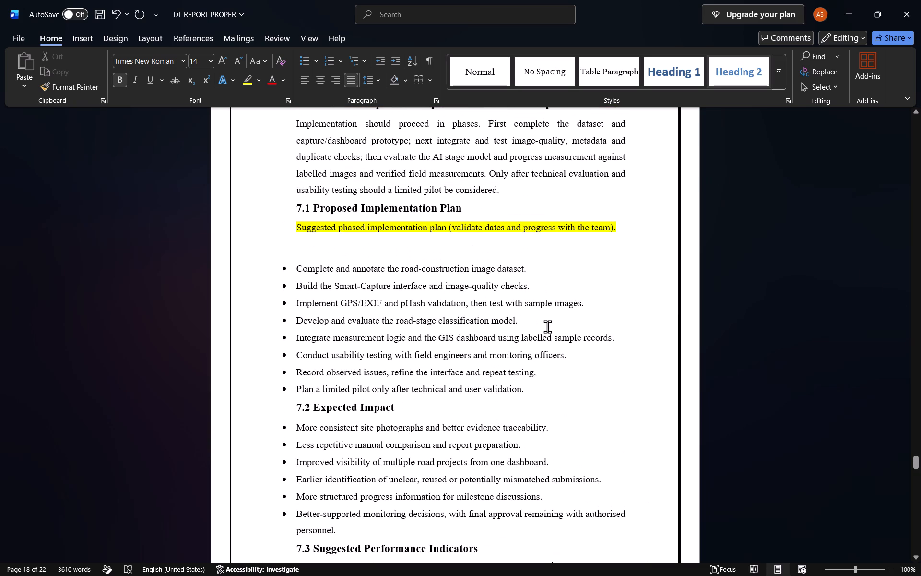
scroll(547, 326, down, 2)
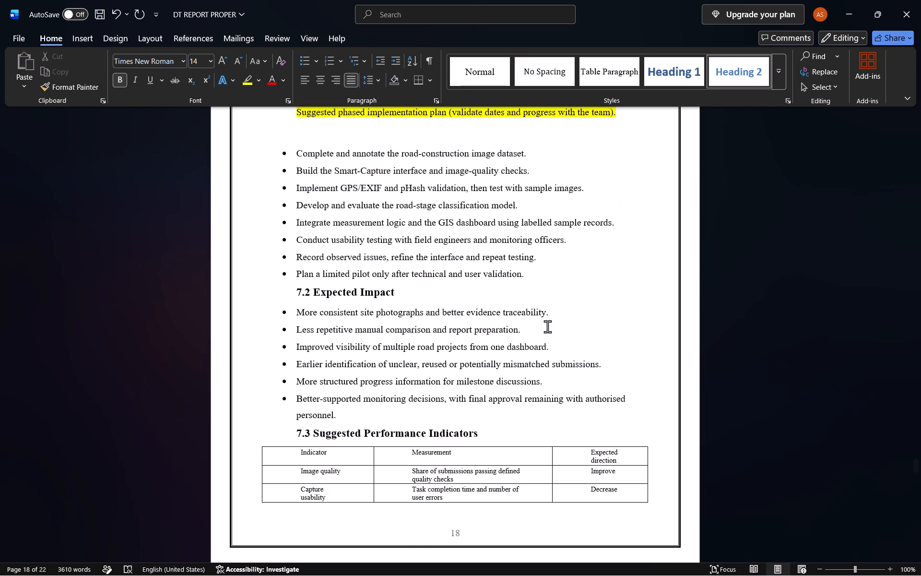
scroll(547, 326, down, 5)
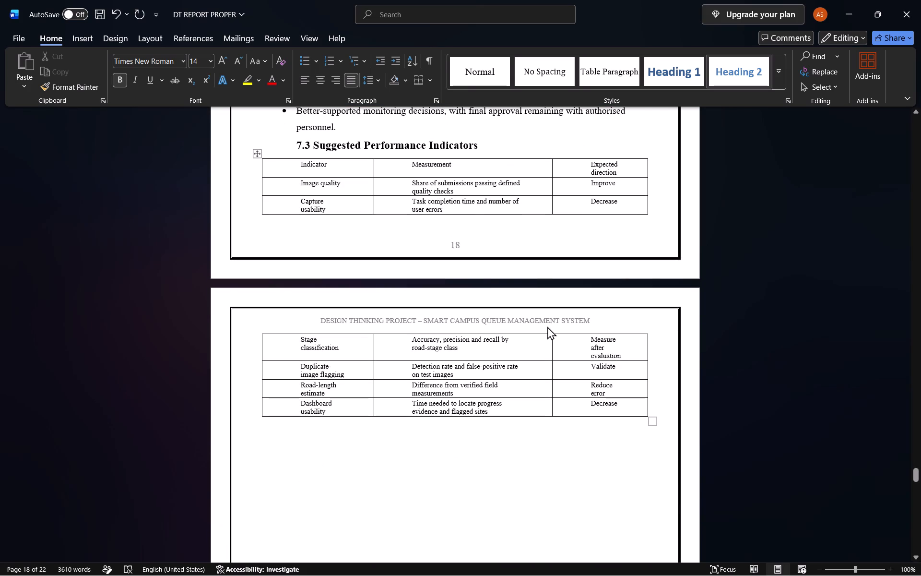
scroll(547, 326, up, 2)
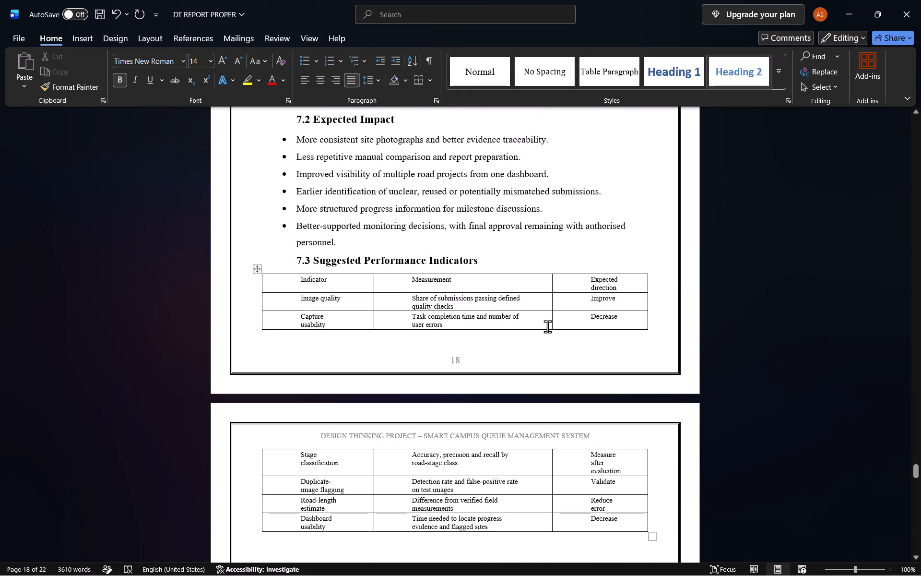
scroll(547, 326, down, 2)
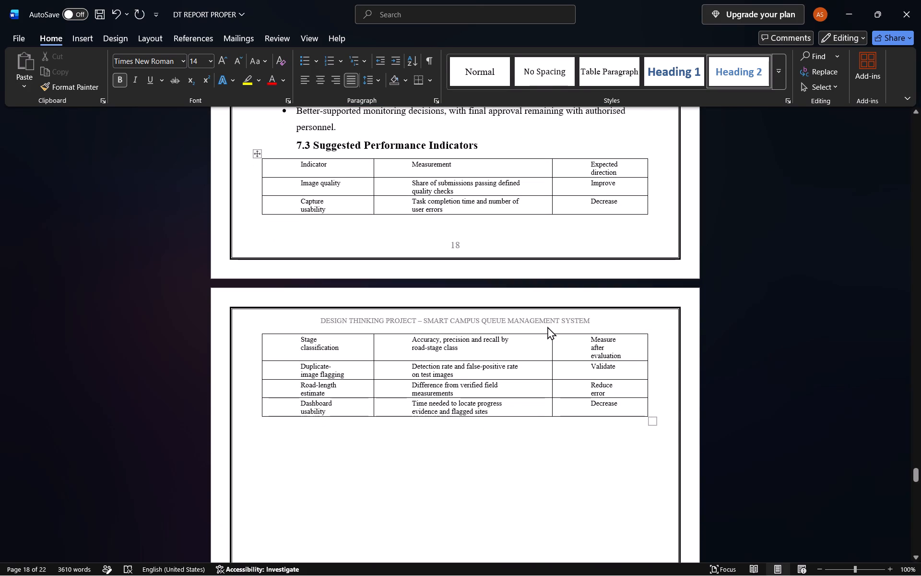
scroll(547, 326, up, 6)
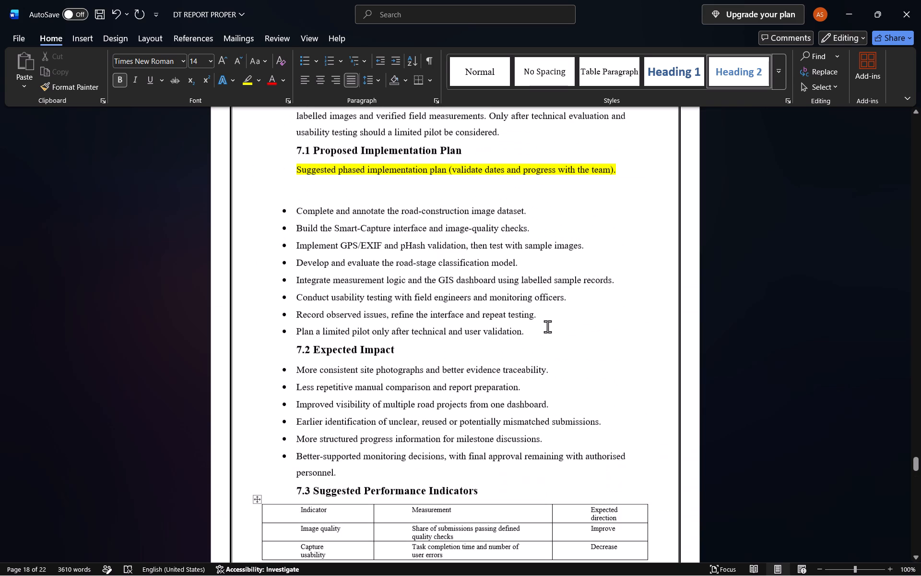
scroll(547, 326, down, 8)
scroll(505, 260, up, 1)
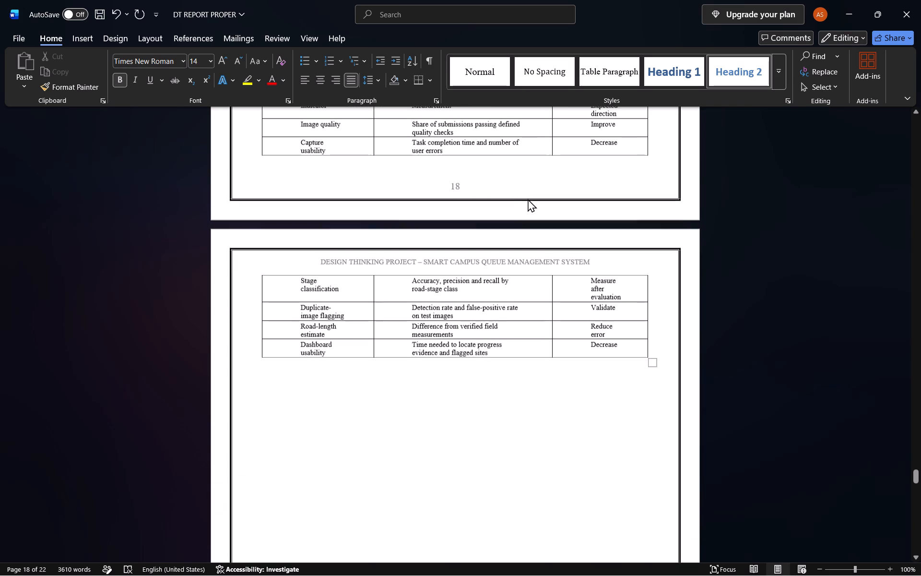
scroll(583, 428, up, 2)
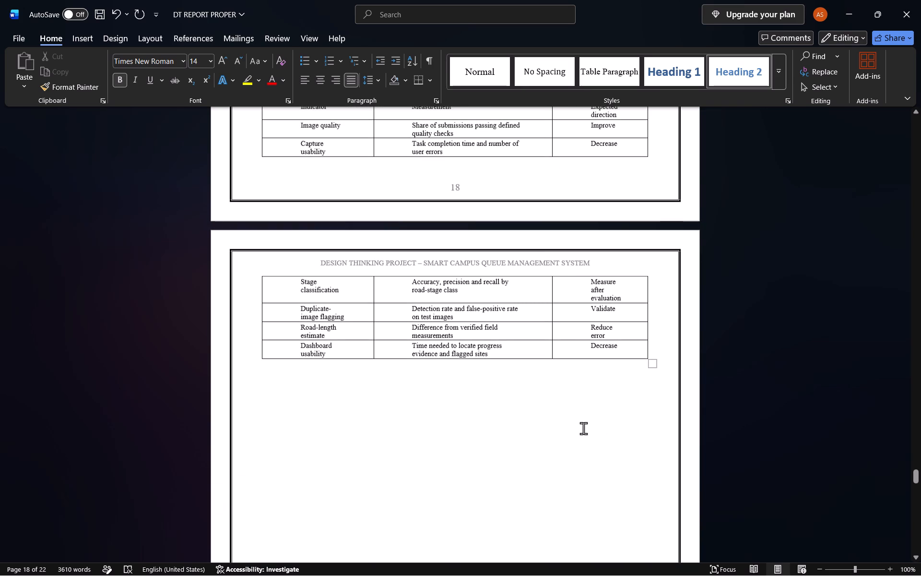
Recheck Chapter 7 back to its heading, and look over the page flow on to Chapter 8: Conclusion and Future Scope.
scroll(583, 428, up, 5)
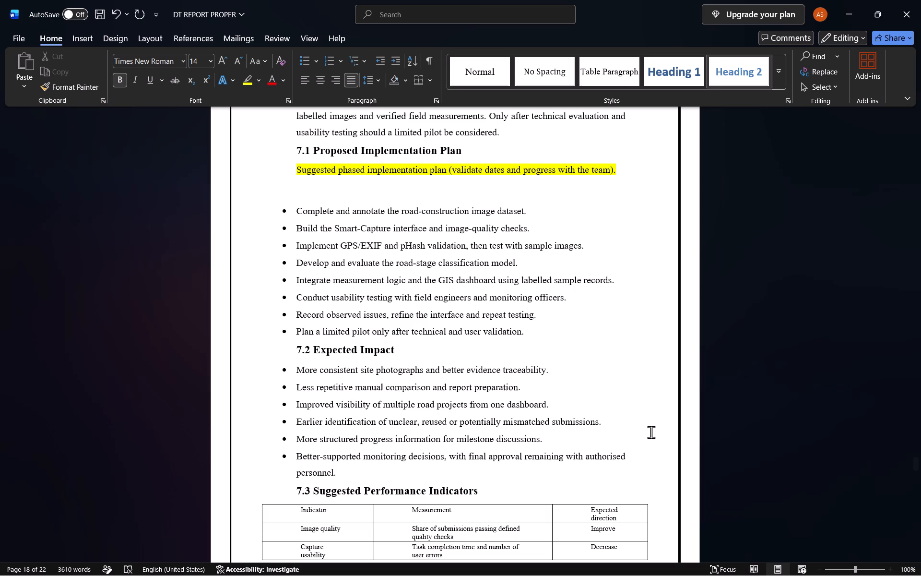
scroll(658, 404, up, 6)
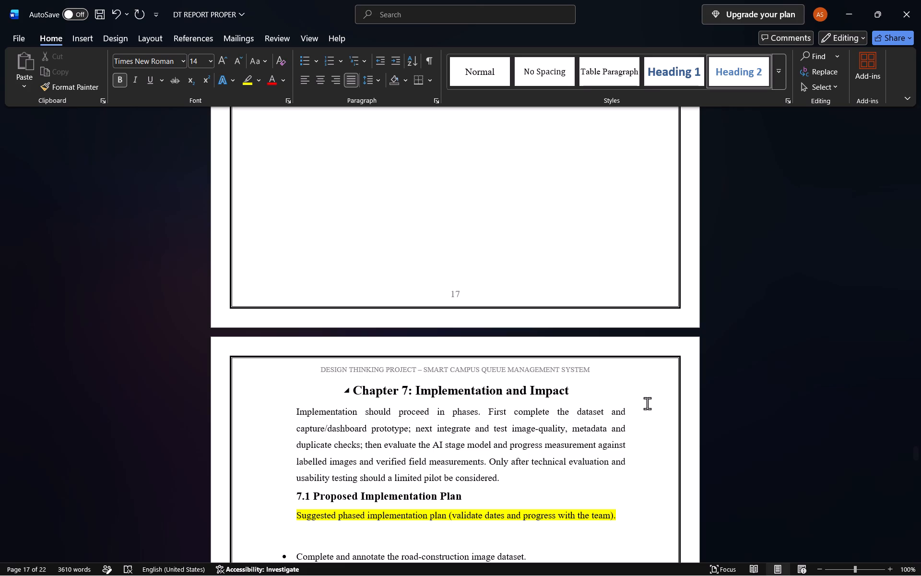
scroll(634, 404, down, 20)
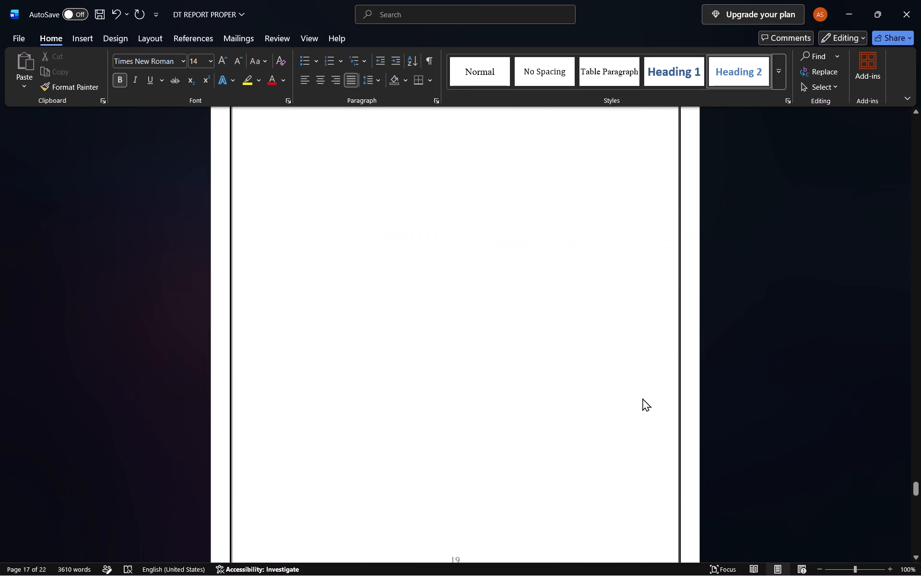
scroll(642, 398, down, 7)
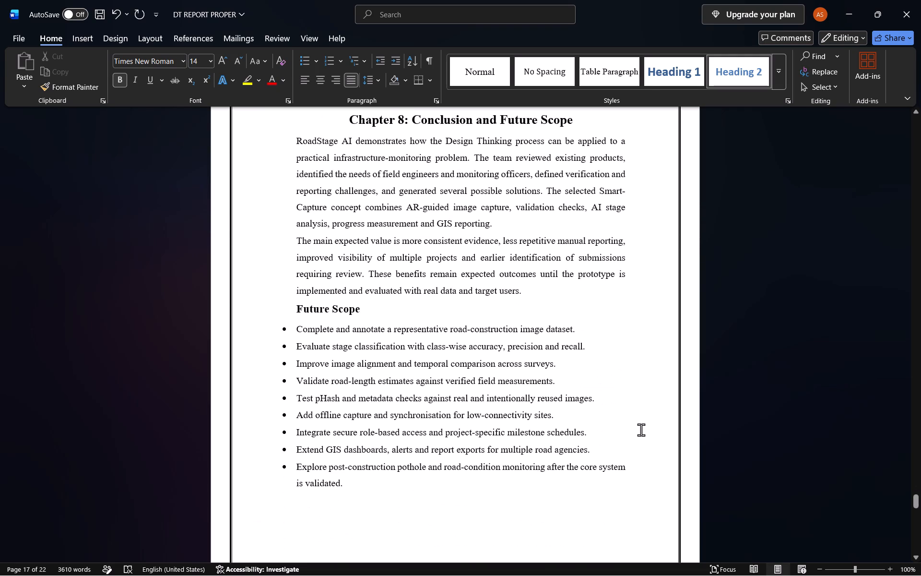
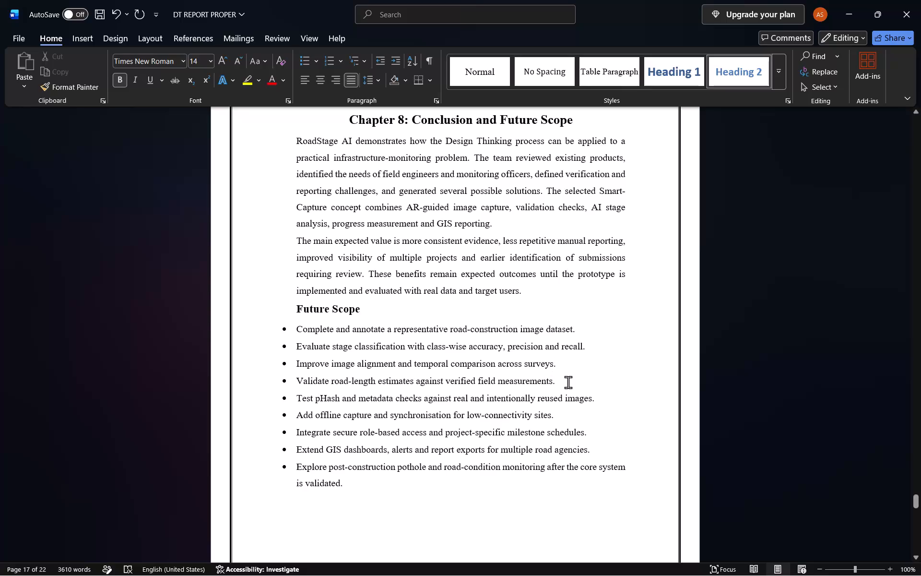
Examine the end of Chapter 8 and the References page, including the list's numbering and text sizes.
scroll(568, 382, down, 7)
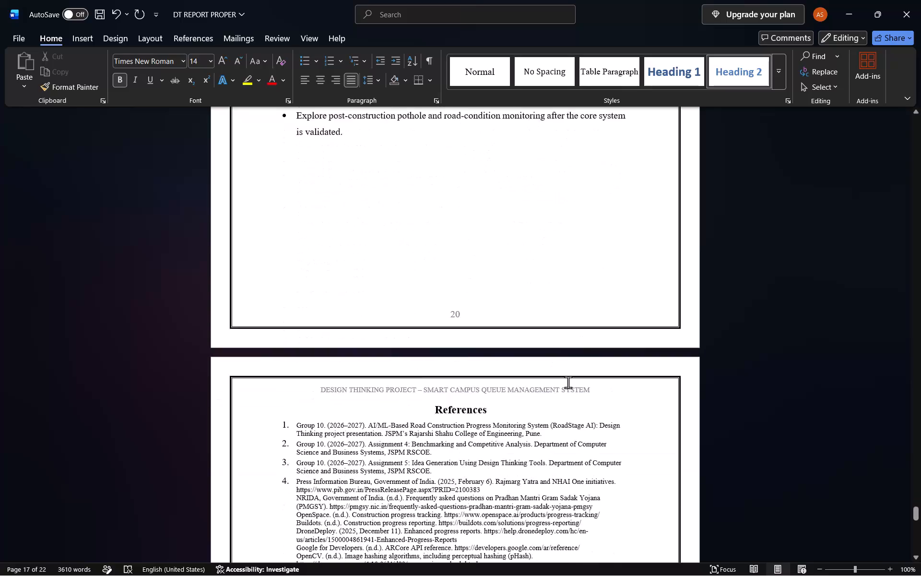
scroll(573, 384, up, 4)
scroll(573, 384, down, 6)
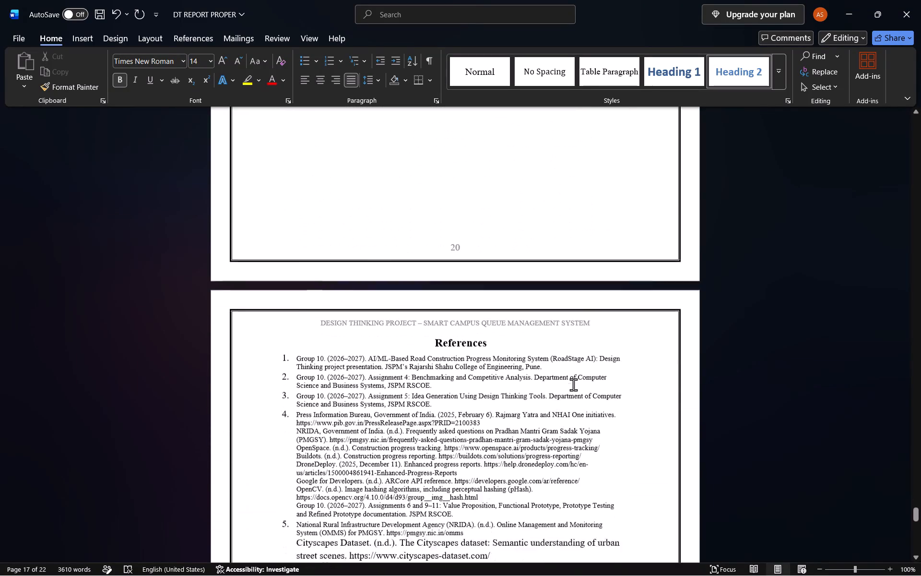
scroll(573, 384, down, 4)
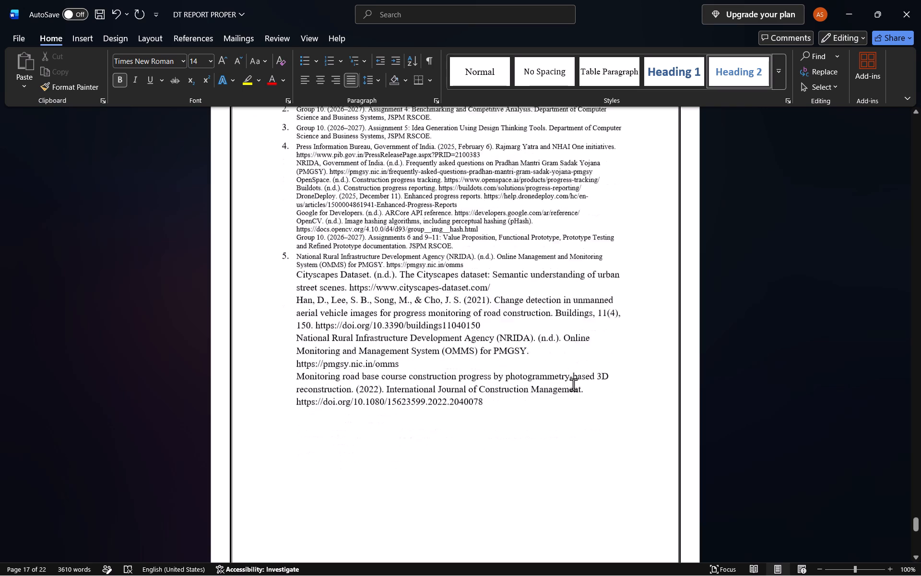
scroll(573, 384, up, 3)
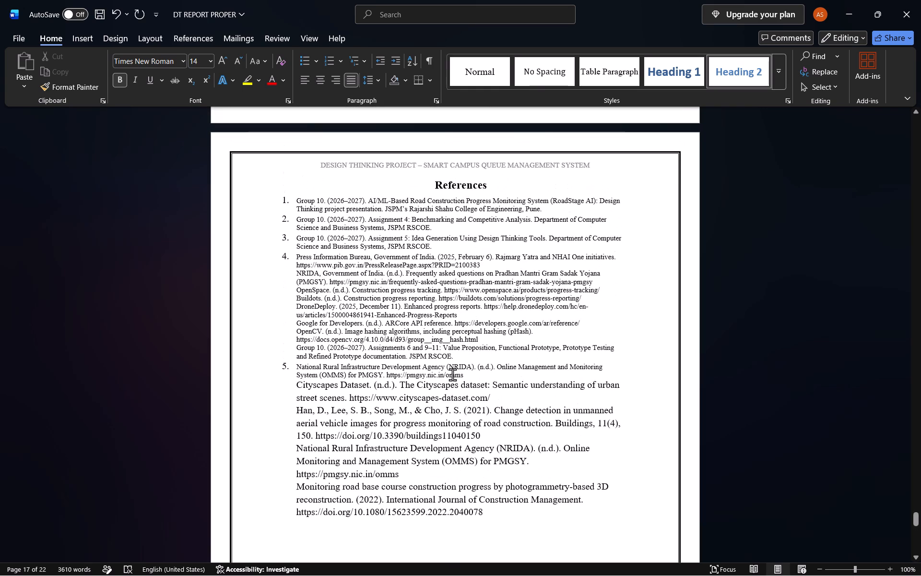
Check the Appendix A: Sample User / Stakeholder Questionnaire page through to the end of the report.
scroll(452, 374, down, 8)
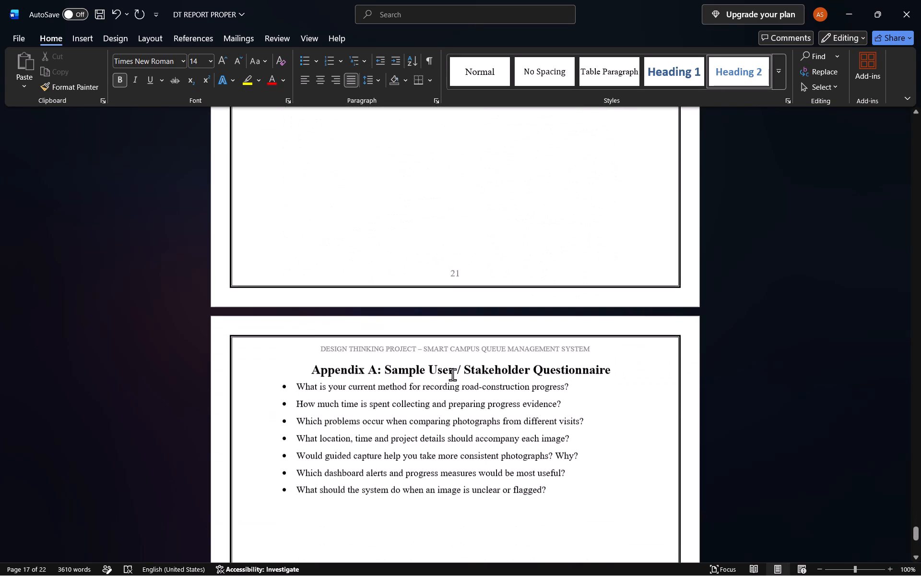
scroll(452, 374, down, 2)
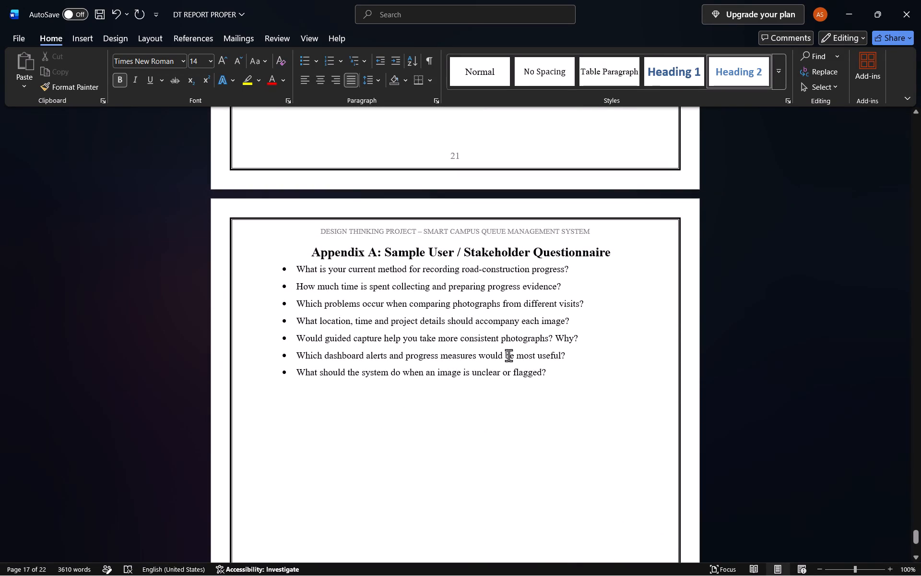
scroll(508, 337, down, 6)
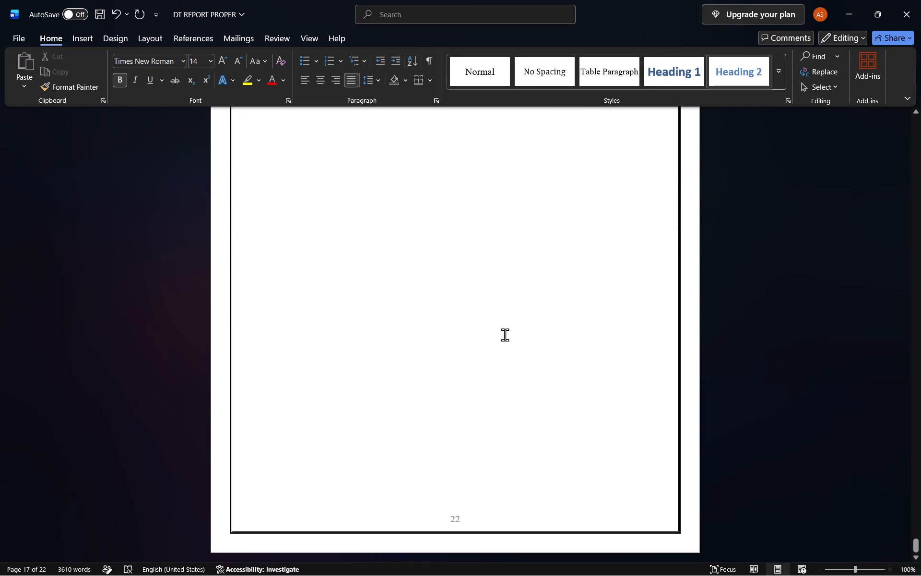
scroll(505, 335, up, 5)
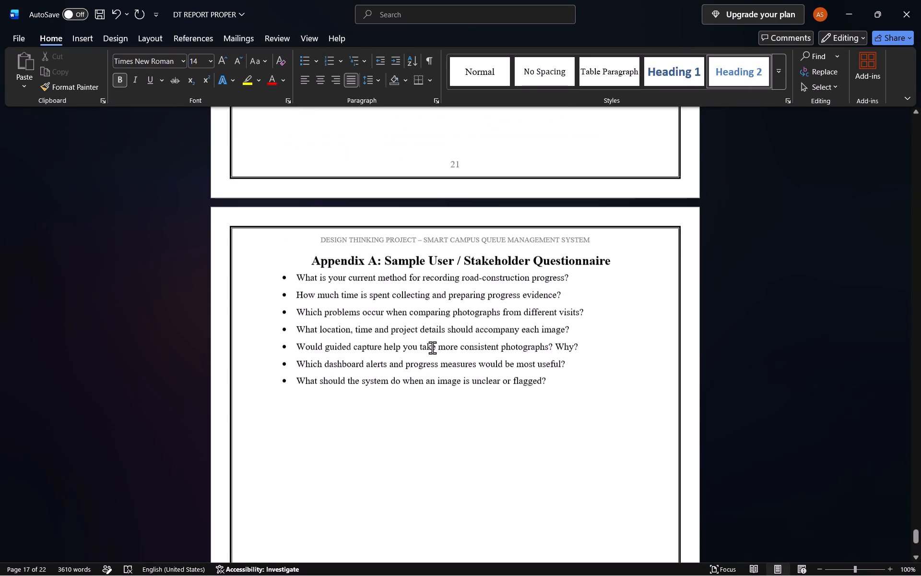
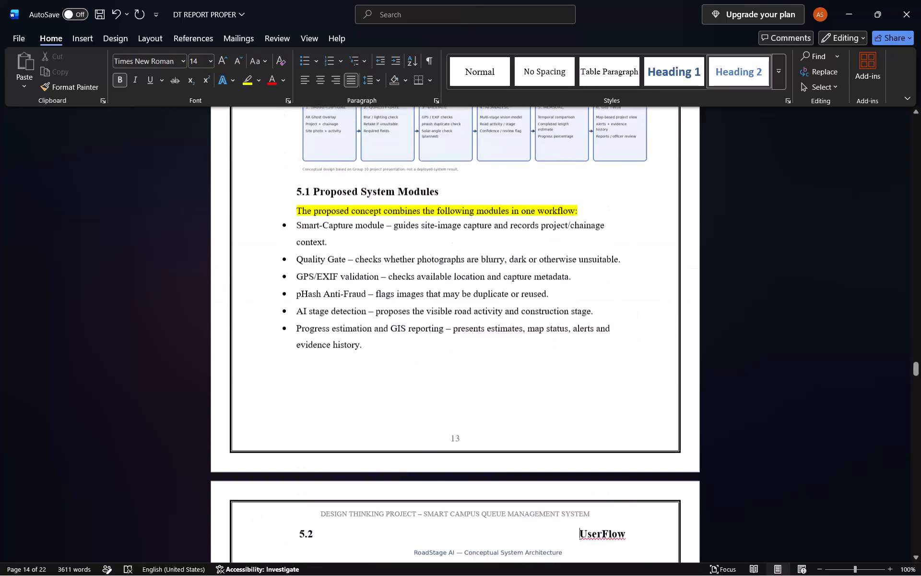
Review the report's pages back from section 5.1 to Chapter 1, examining the existing-approaches comparison table in section 1.1.
scroll(430, 471, up, 4)
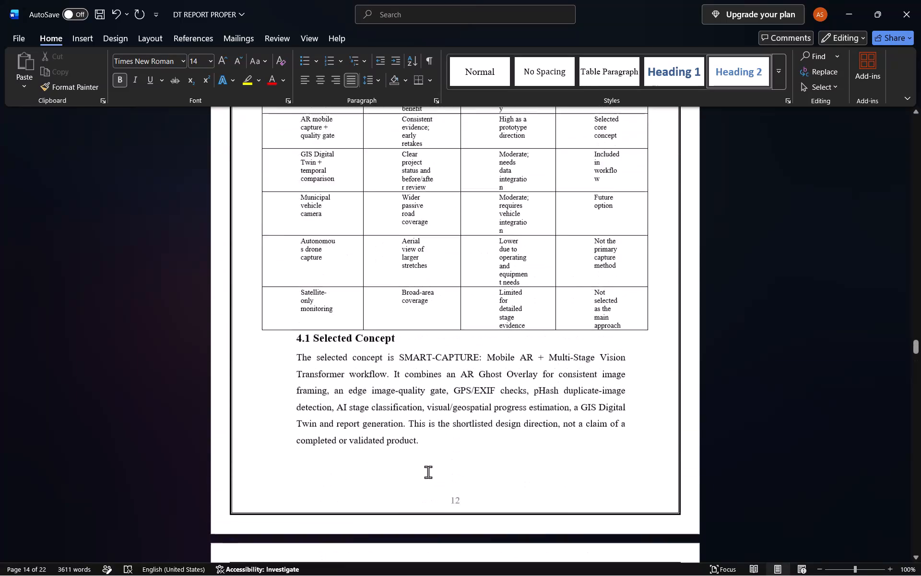
scroll(428, 472, up, 11)
scroll(428, 472, up, 15)
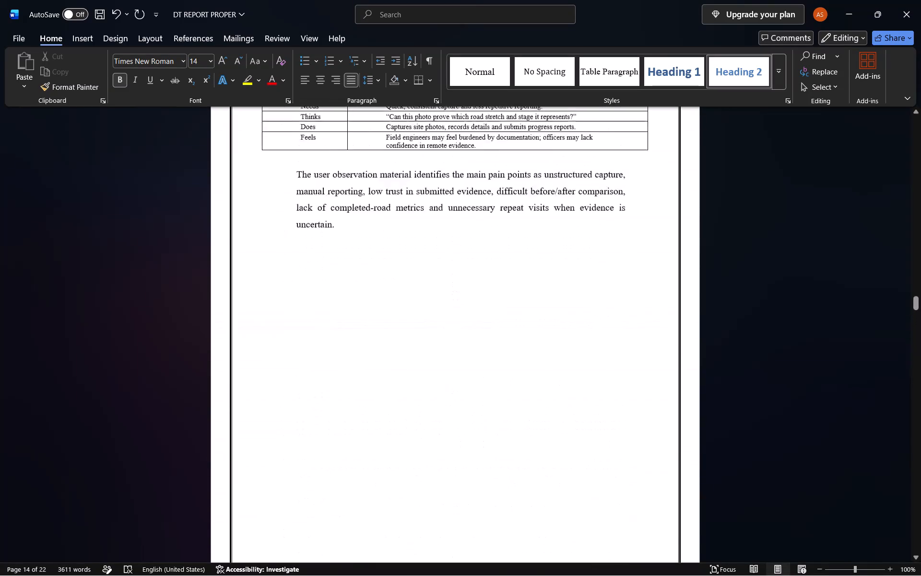
scroll(427, 473, up, 20)
scroll(427, 473, up, 12)
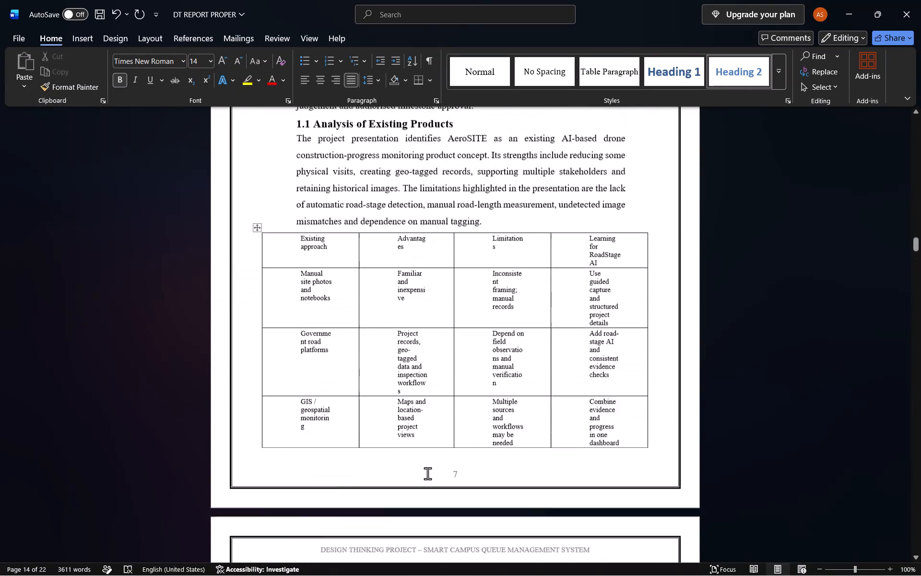
scroll(427, 473, up, 3)
scroll(427, 473, down, 11)
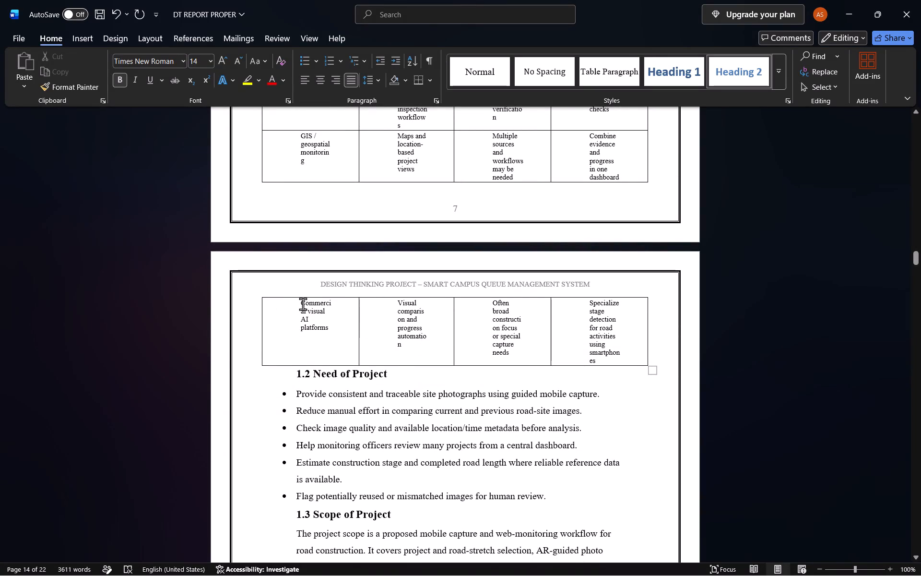
scroll(303, 304, up, 2)
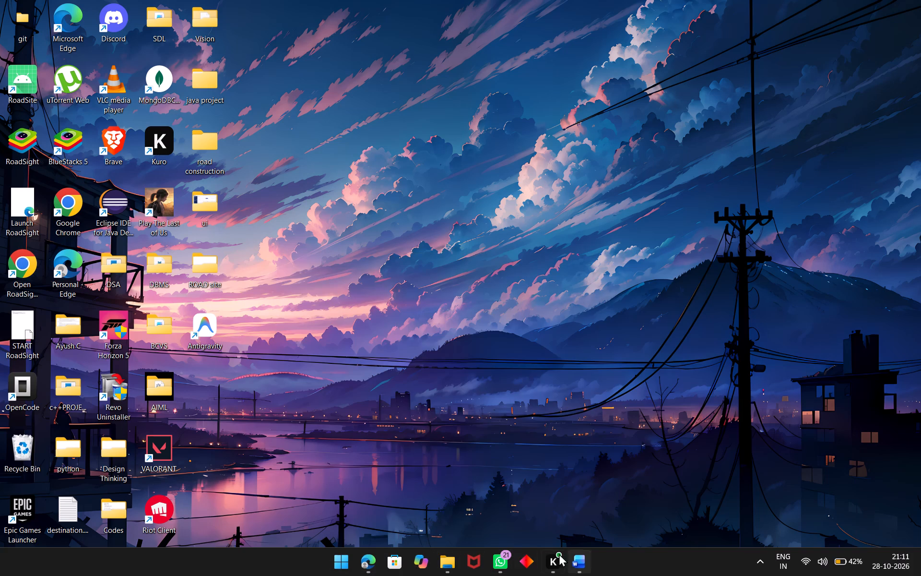
click(331, 564)
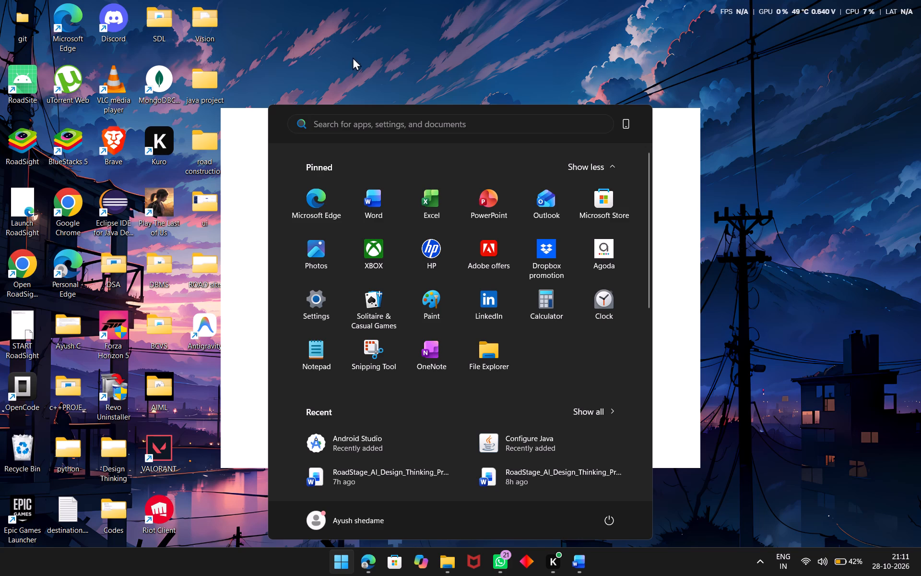